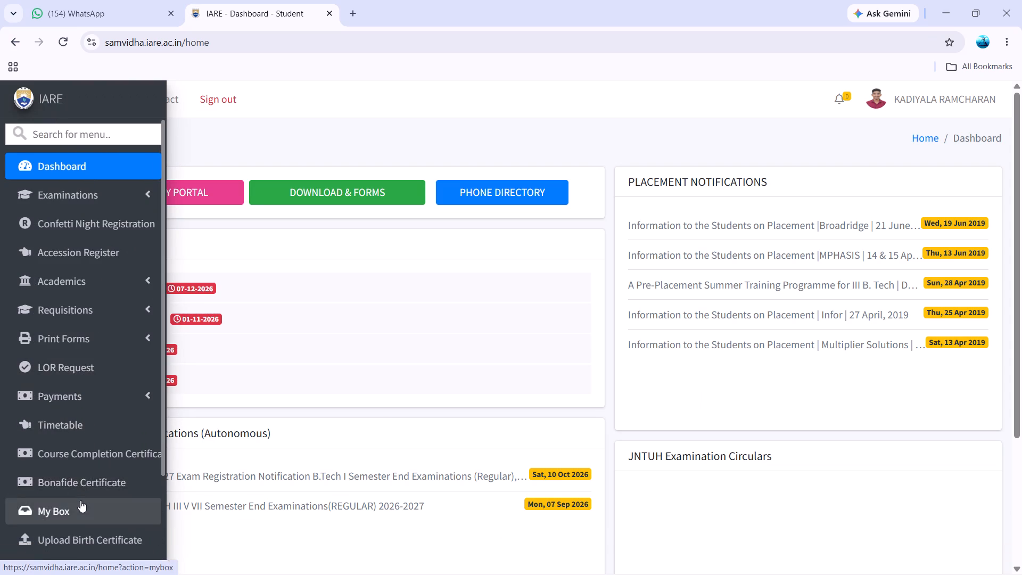
# Expand the Uploads group in the student portal's navigation and bring its upload options into view.
pyautogui.scroll(-3, 80, 500)
pyautogui.click(82, 504)
pyautogui.scroll(-1, 82, 504)
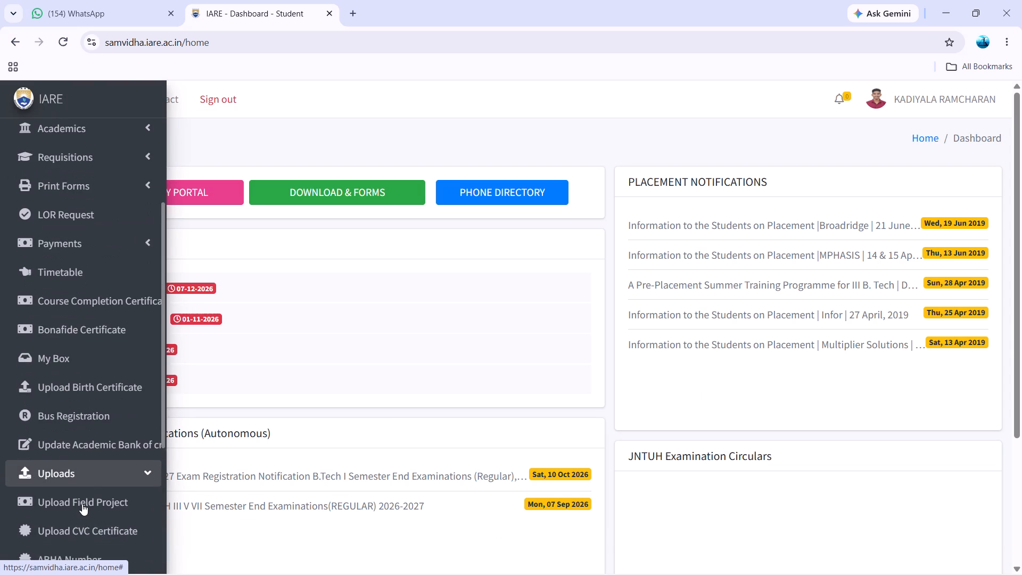
pyautogui.scroll(-1, 82, 504)
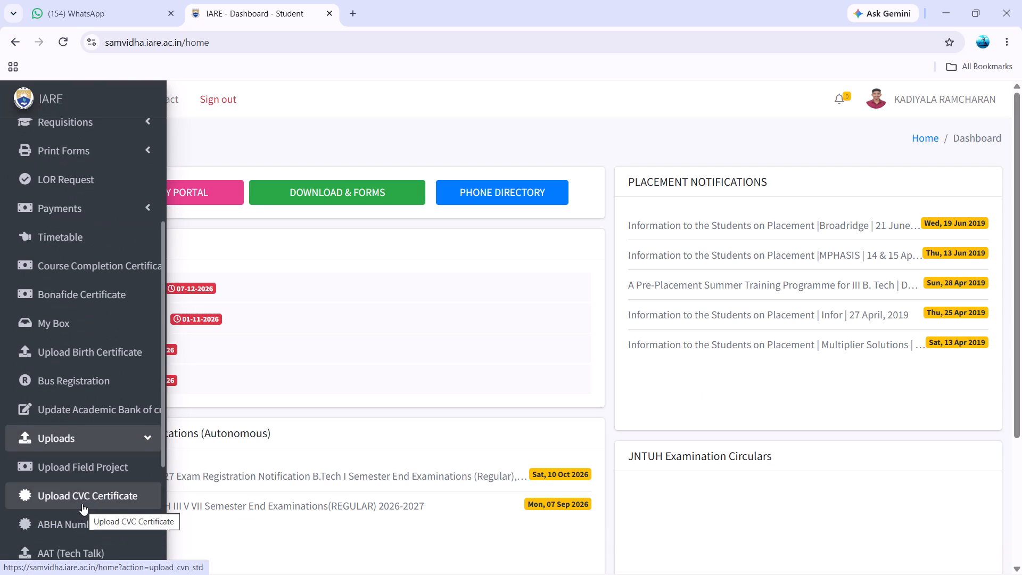
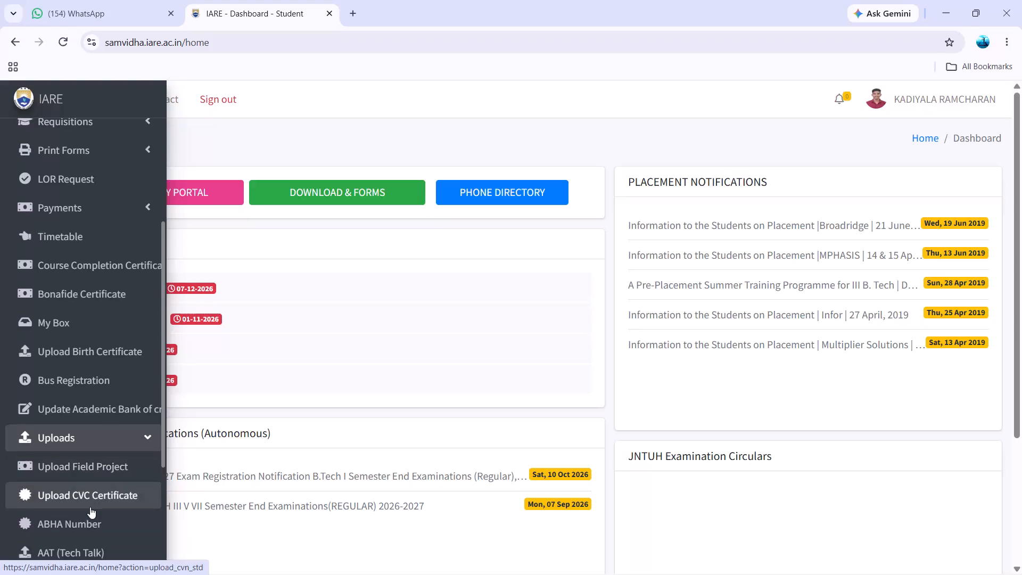
# Open the Lab Record page from the expanded Uploads group.
pyautogui.scroll(-2, 90, 507)
pyautogui.click(90, 500)
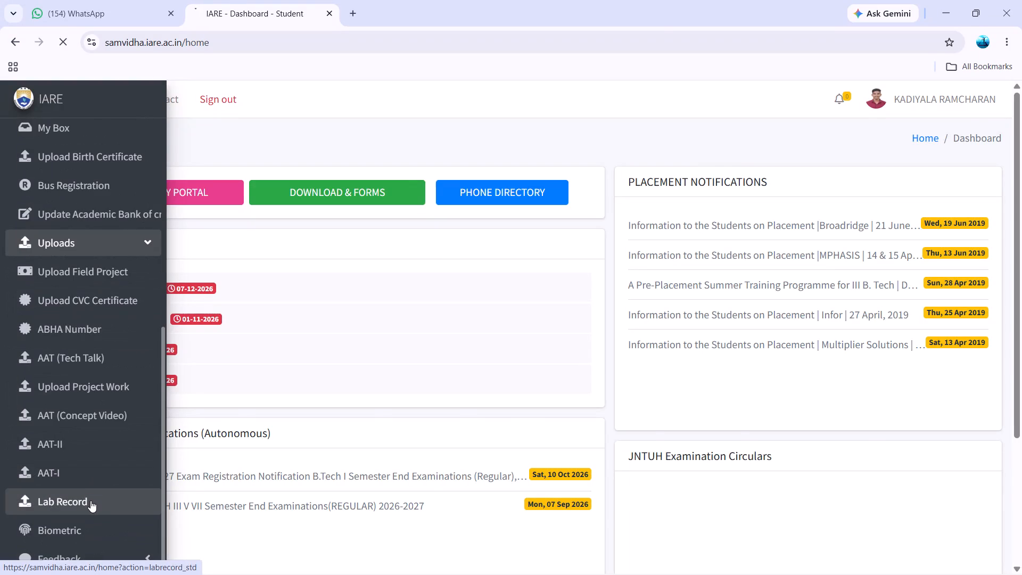
# Show the experiment details and submitted list for the subject ACSD54 - Computing Things Laboratory.
pyautogui.click(386, 256)
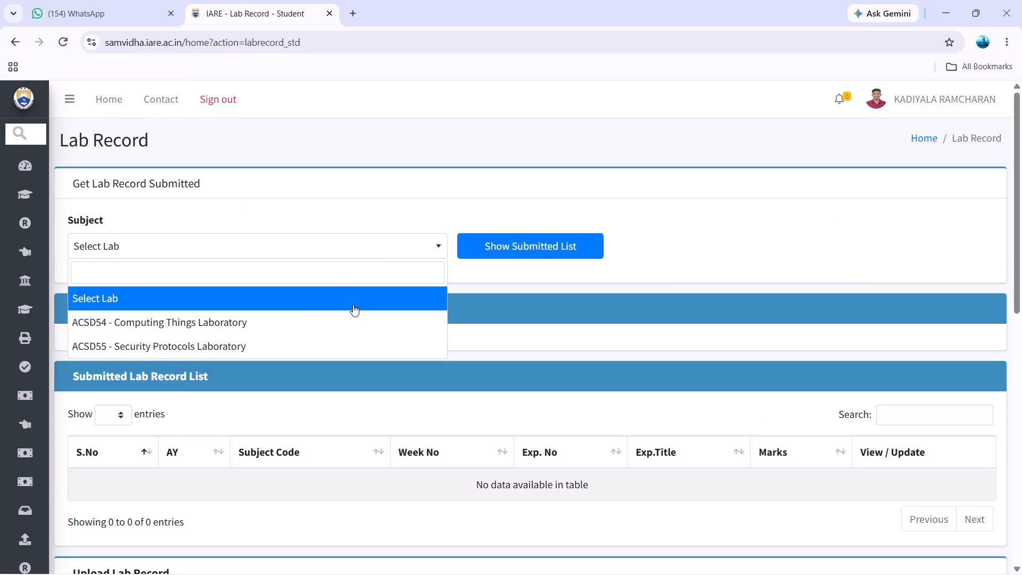
pyautogui.click(340, 327)
pyautogui.click(487, 244)
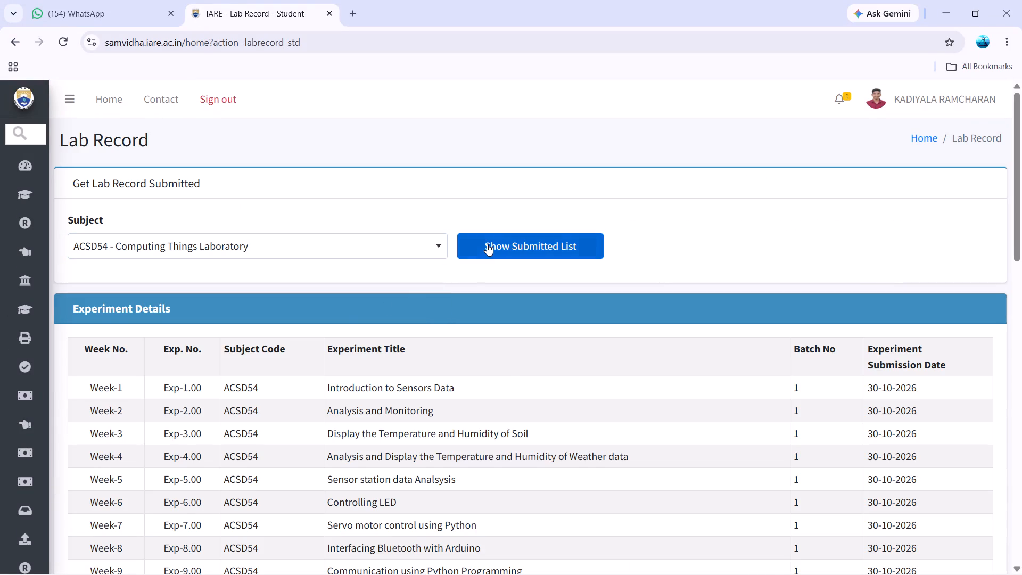
# Copy the Week-1 experiment title "Introduction to Sensors Data" from the Experiment Details table.
pyautogui.scroll(-6, 505, 367)
pyautogui.scroll(1, 431, 381)
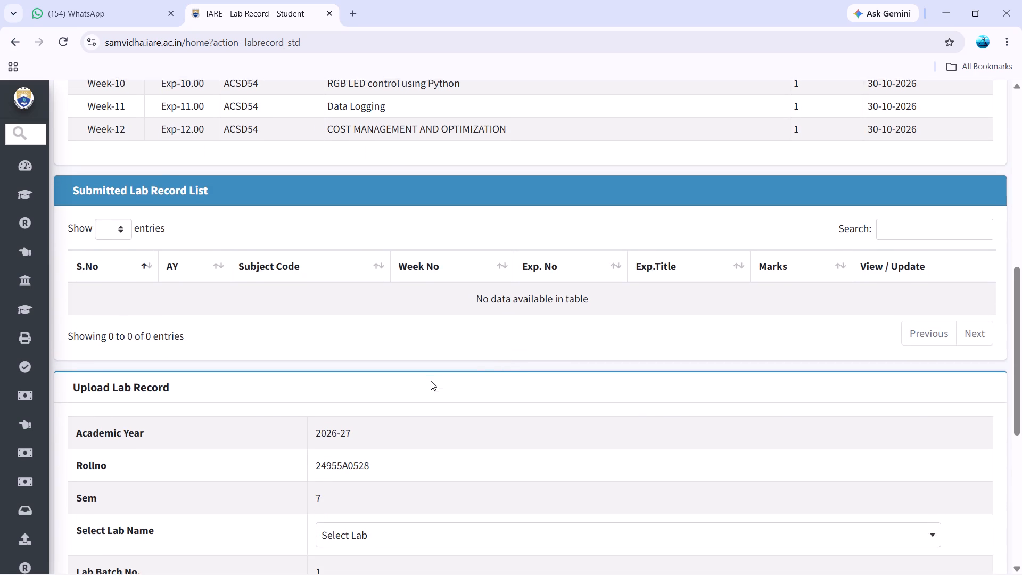
pyautogui.scroll(1, 431, 381)
pyautogui.moveTo(460, 264); pyautogui.dragTo(456, 265)
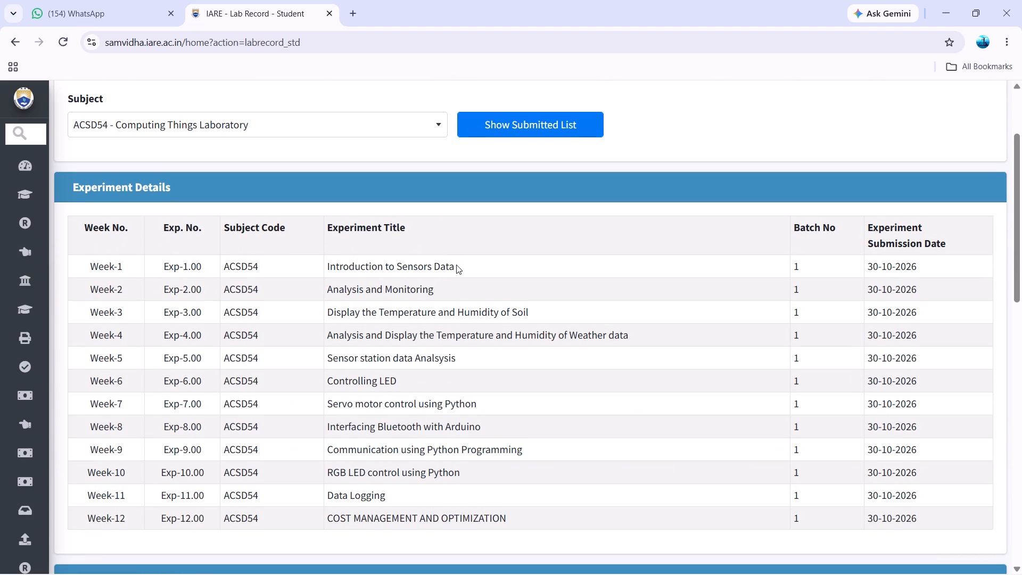
pyautogui.moveTo(456, 265); pyautogui.dragTo(326, 267)
pyautogui.hotkey('ctrl', 'c')
# Set the lab name in the Upload Lab Record form to ACSD54 - Computing Things Laboratory.
pyautogui.scroll(-3, 326, 267)
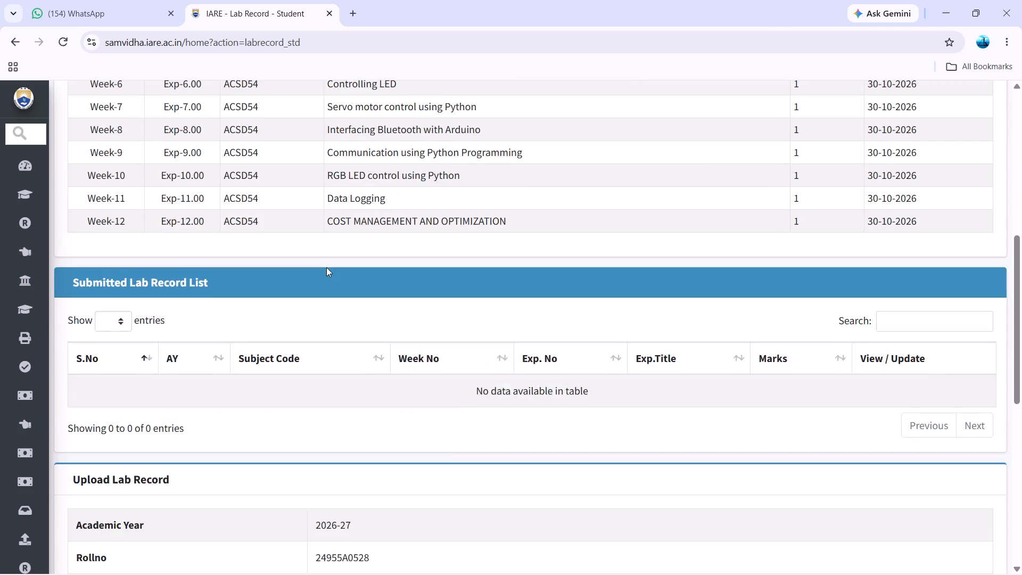
pyautogui.scroll(-2, 326, 267)
pyautogui.scroll(-1, 352, 447)
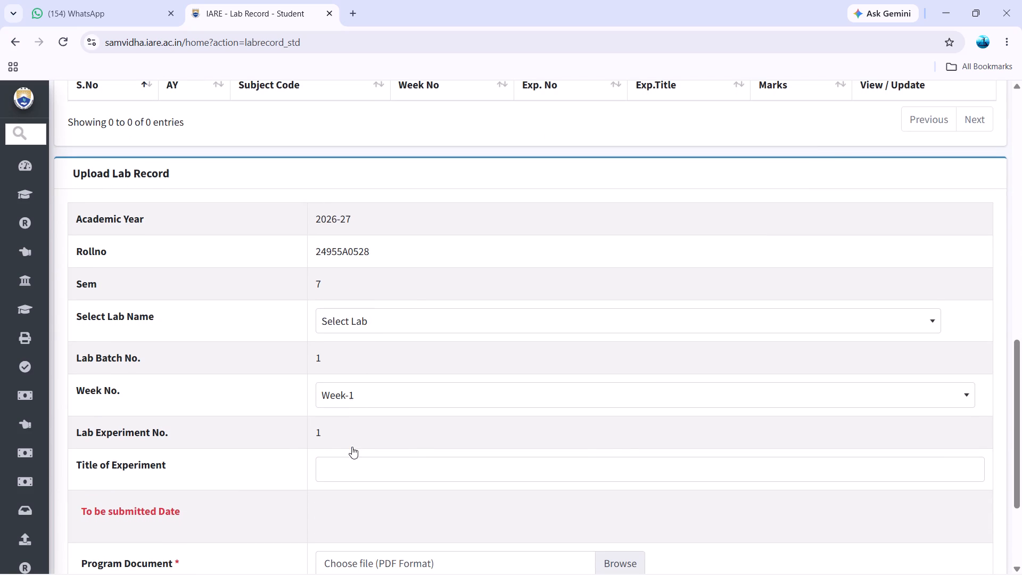
pyautogui.click(403, 310)
pyautogui.click(376, 399)
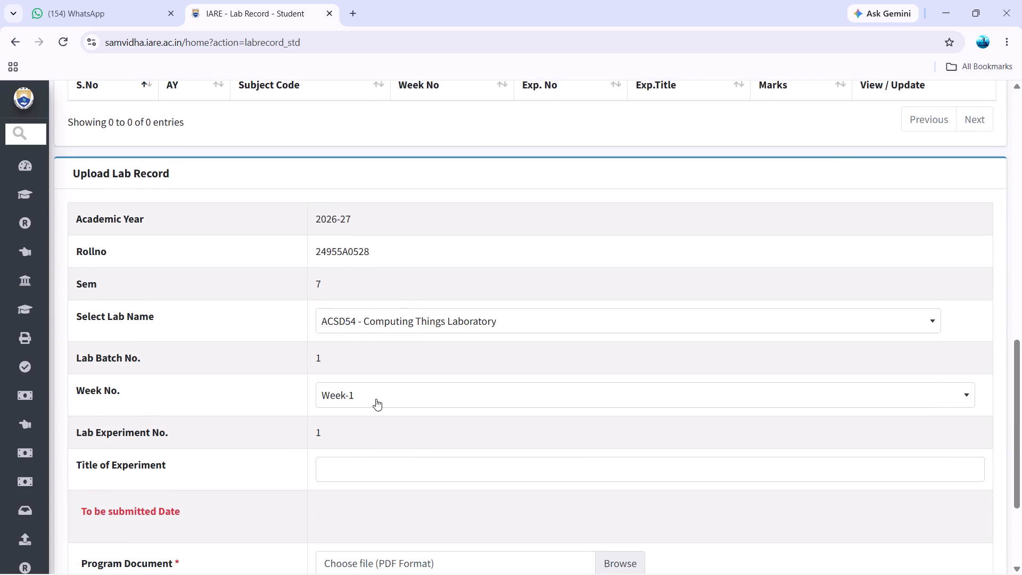
# Place the cursor in the Title of Experiment field for the Week-1 lab record.
pyautogui.click(374, 471)
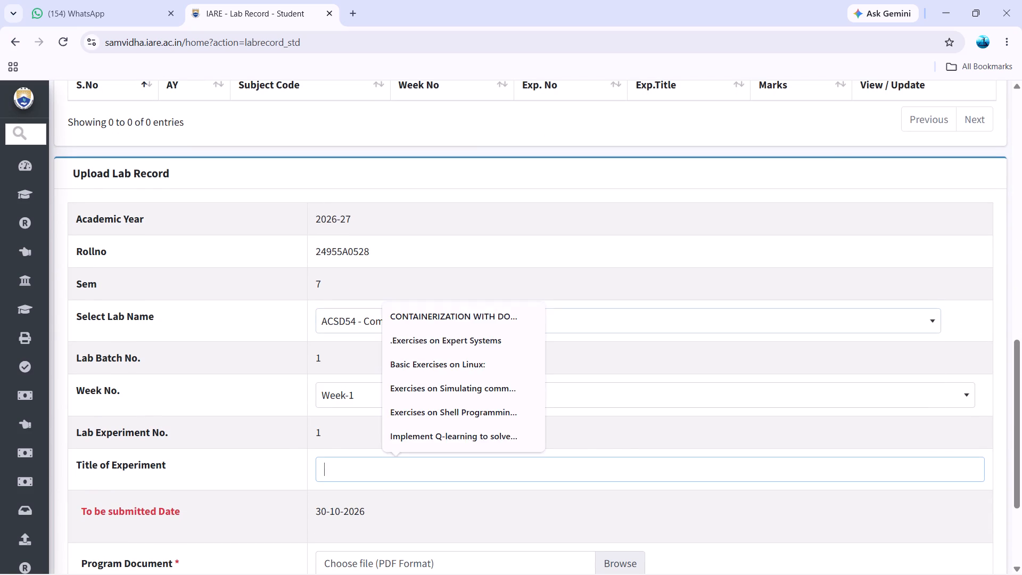
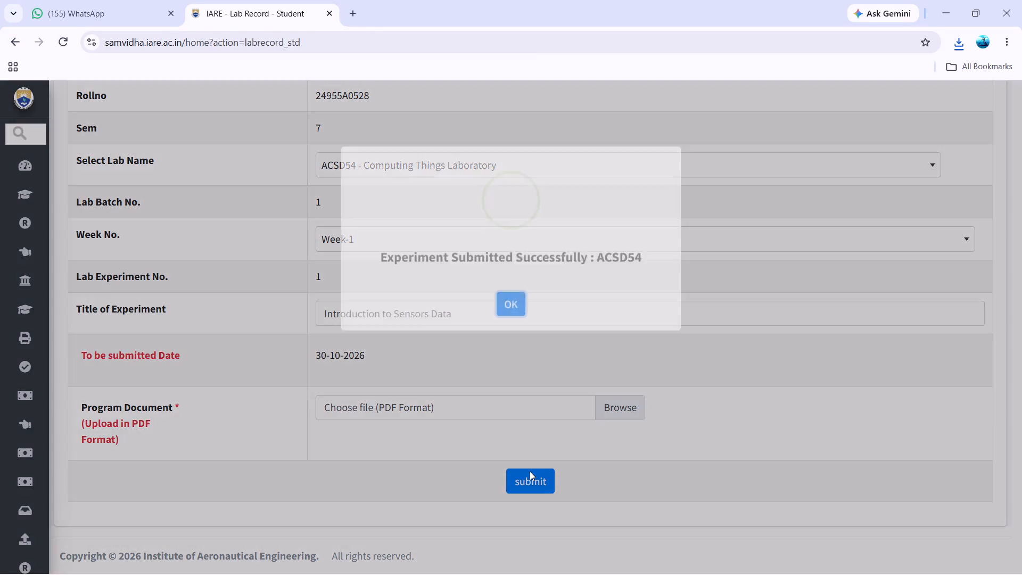
# Dismiss the submission notice and review the Submitted Lab Record List for the ACSD54 Week-1 experiment.
pyautogui.click(524, 389)
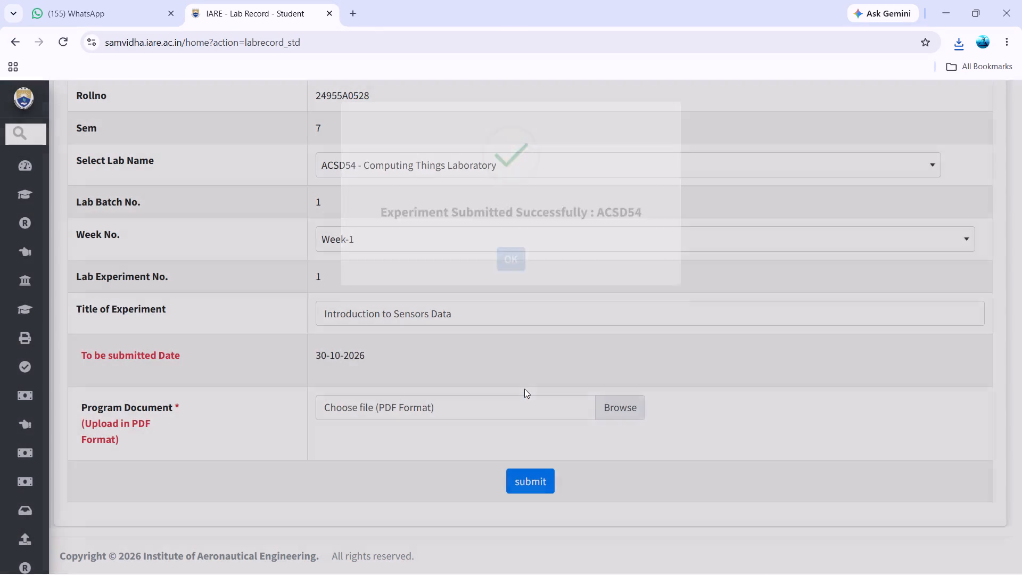
pyautogui.scroll(5, 524, 389)
pyautogui.scroll(-2, 524, 389)
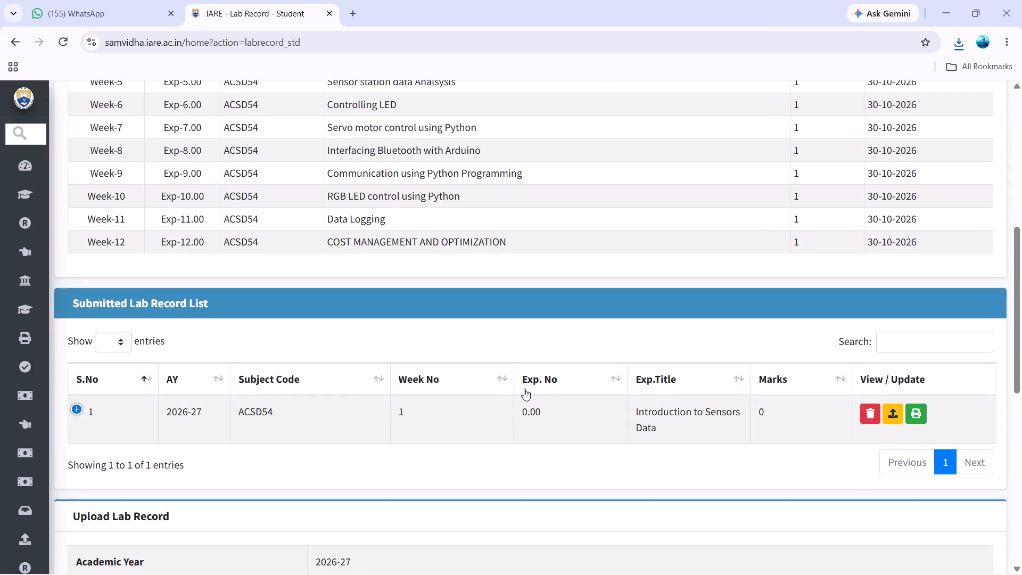
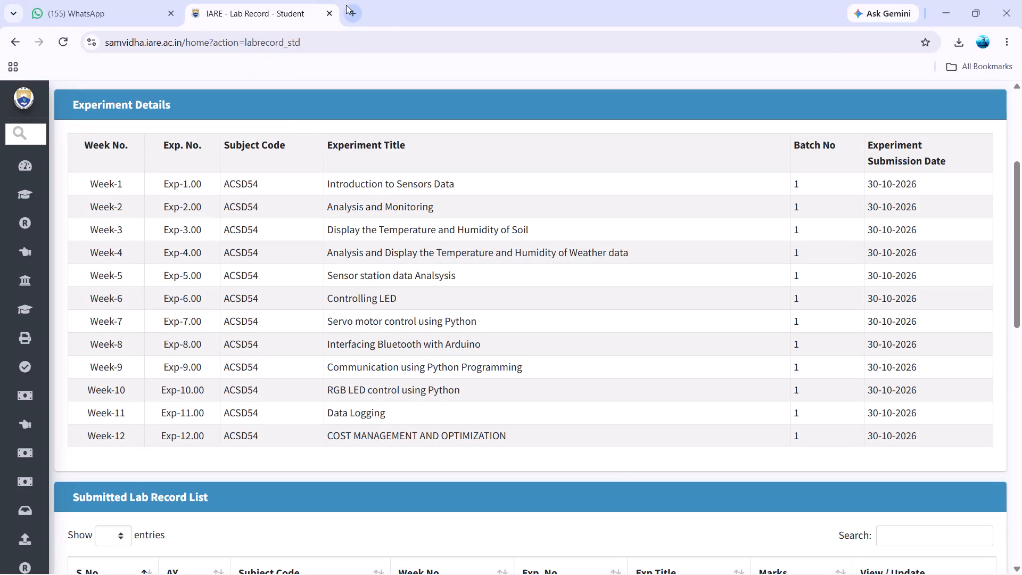
# Search Google for "picsart" in a new browser tab, keeping the student portal's lab record page open.
pyautogui.click(346, 5)
pyautogui.write('picsart')
pyautogui.press('Return')
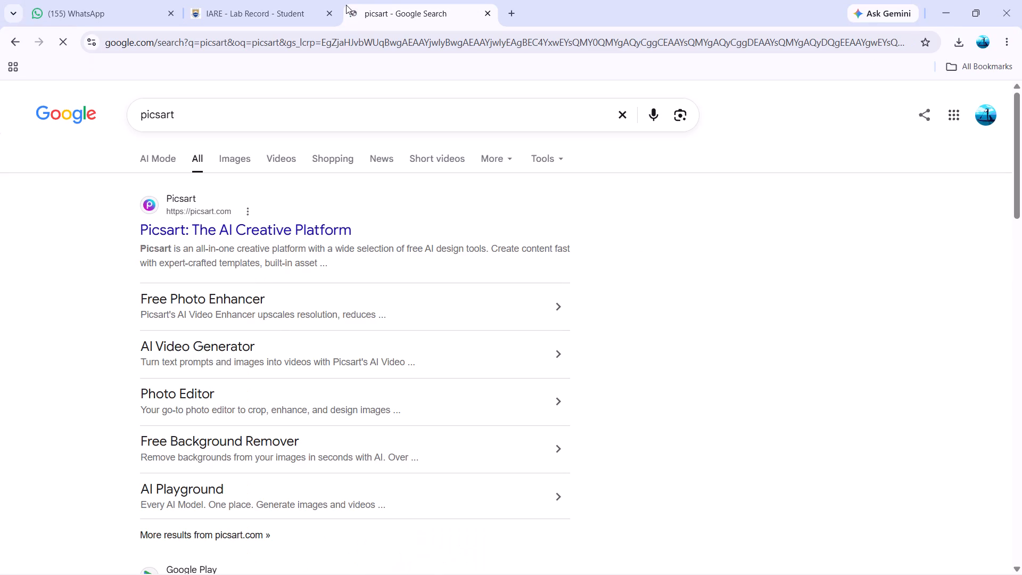
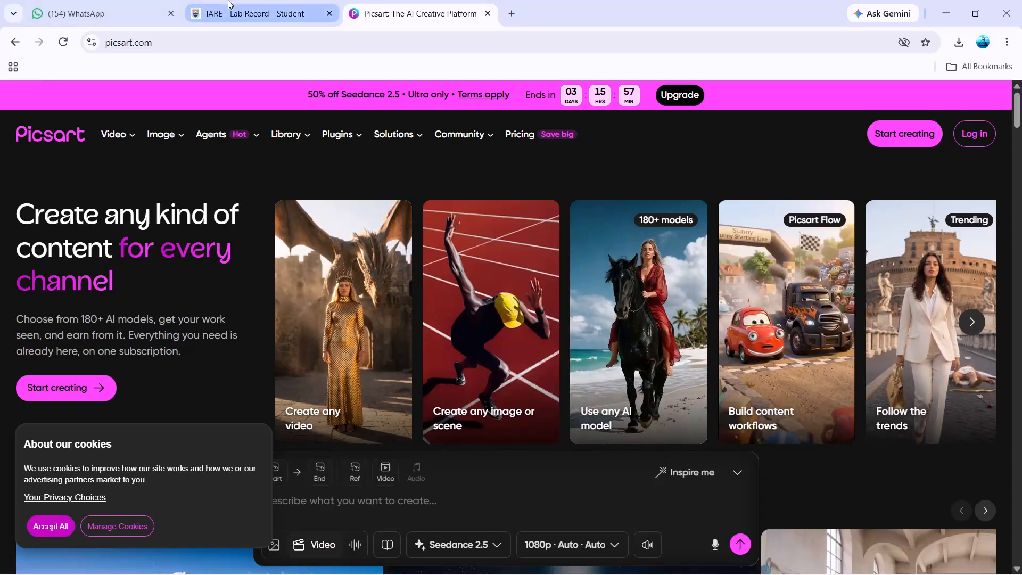
# Replace the lab record's experiment title with "Analysis and Monitoring", copied from the Week-2 row of the experiment details, without leading spaces.
pyautogui.scroll(-1, 475, 331)
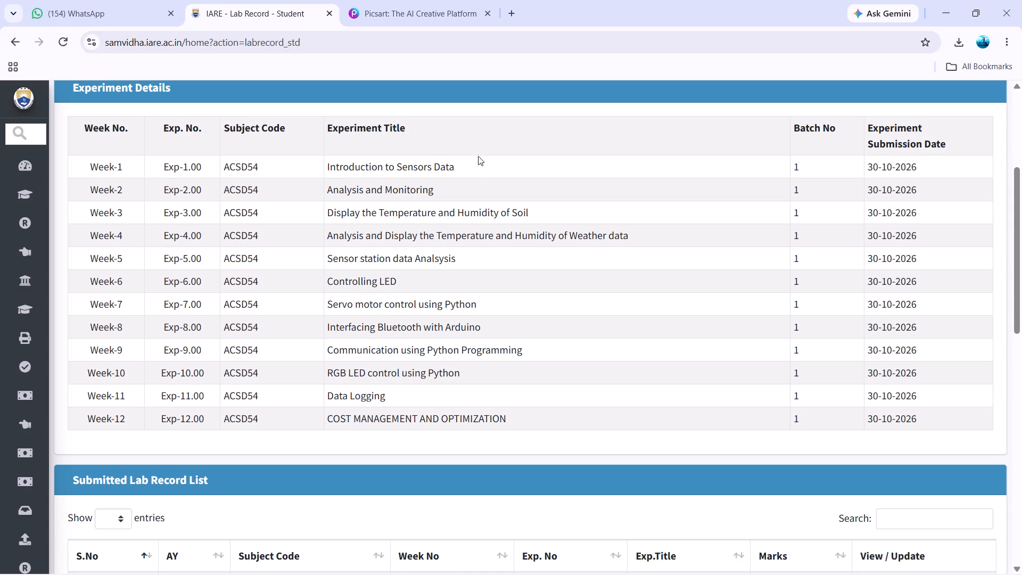
pyautogui.moveTo(453, 186); pyautogui.dragTo(322, 199)
pyautogui.hotkey('ctrl', 'c')
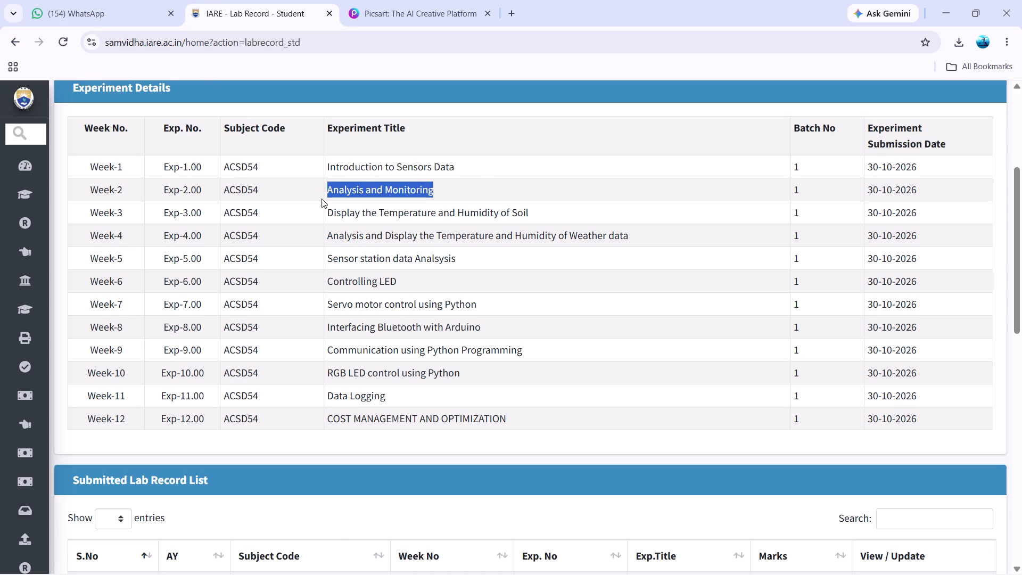
pyautogui.scroll(-6, 322, 199)
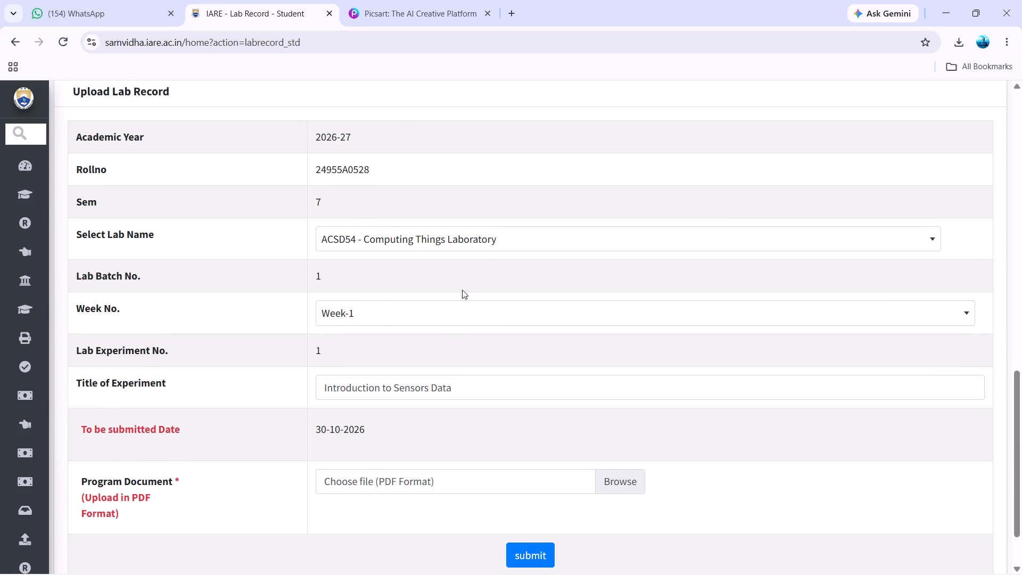
pyautogui.click(434, 387)
pyautogui.hotkey('ctrl', 'a')
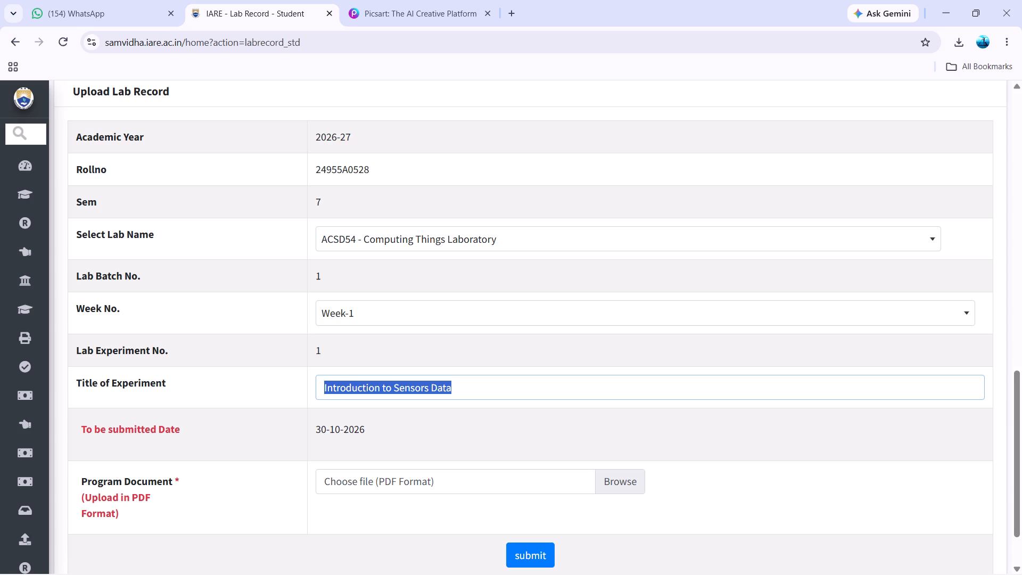
pyautogui.hotkey('ctrl', 'v')
pyautogui.moveTo(345, 385); pyautogui.dragTo(331, 390)
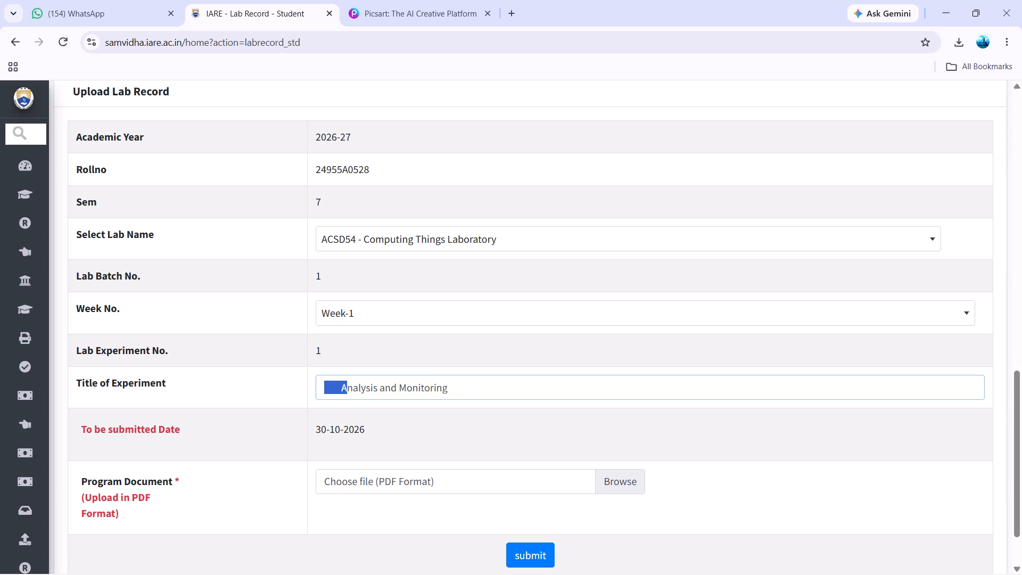
pyautogui.moveTo(331, 390); pyautogui.dragTo(317, 388)
pyautogui.press('BackSpace')
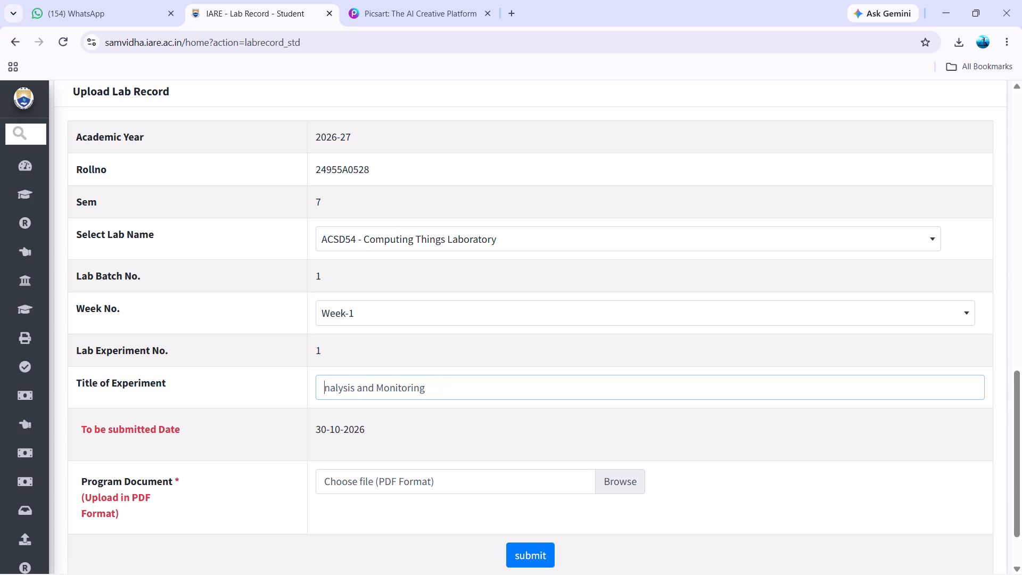
pyautogui.scroll(-1, 322, 402)
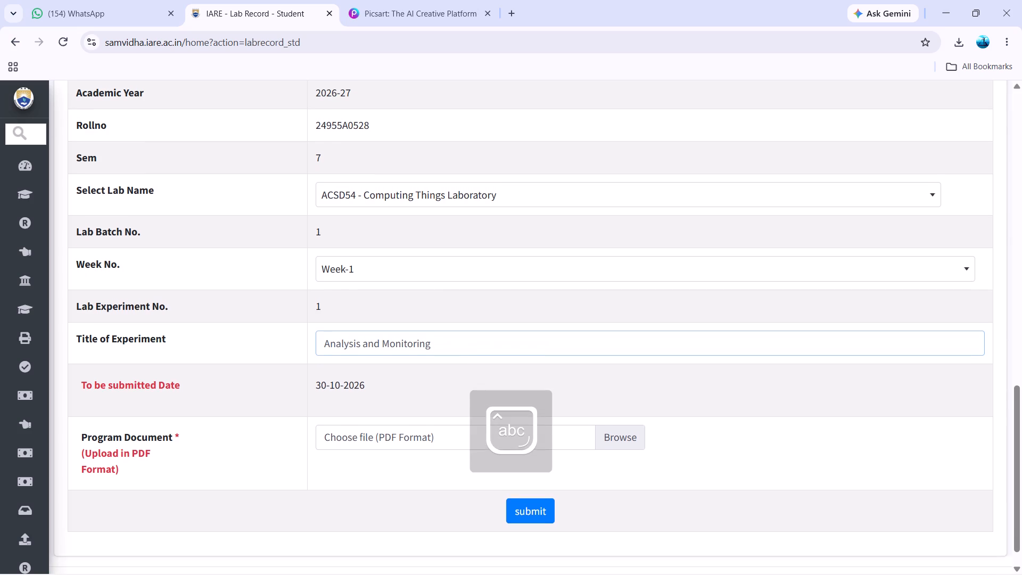
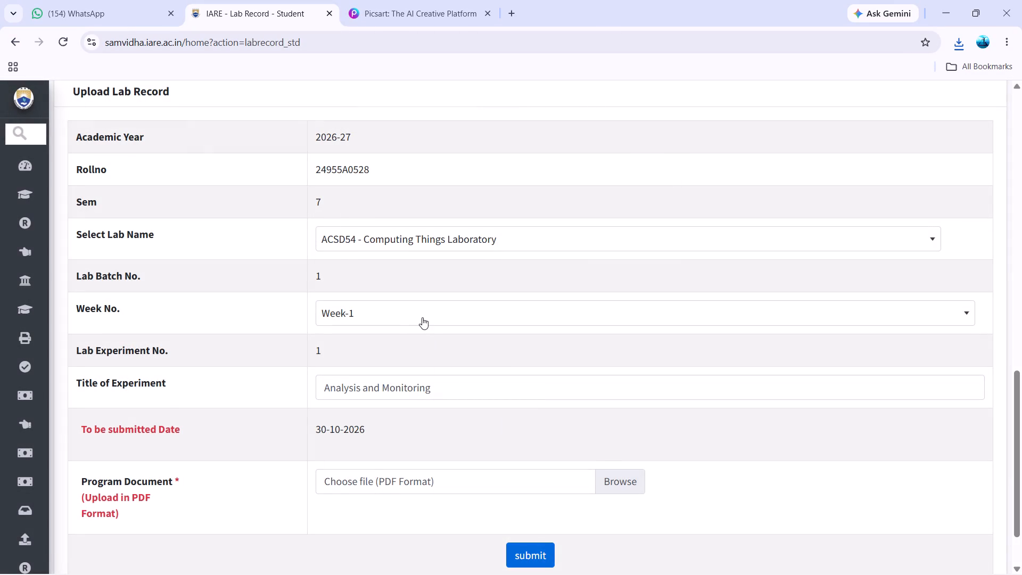
# Set the lab record's week number to Week-2.
pyautogui.click(422, 317)
pyautogui.click(394, 384)
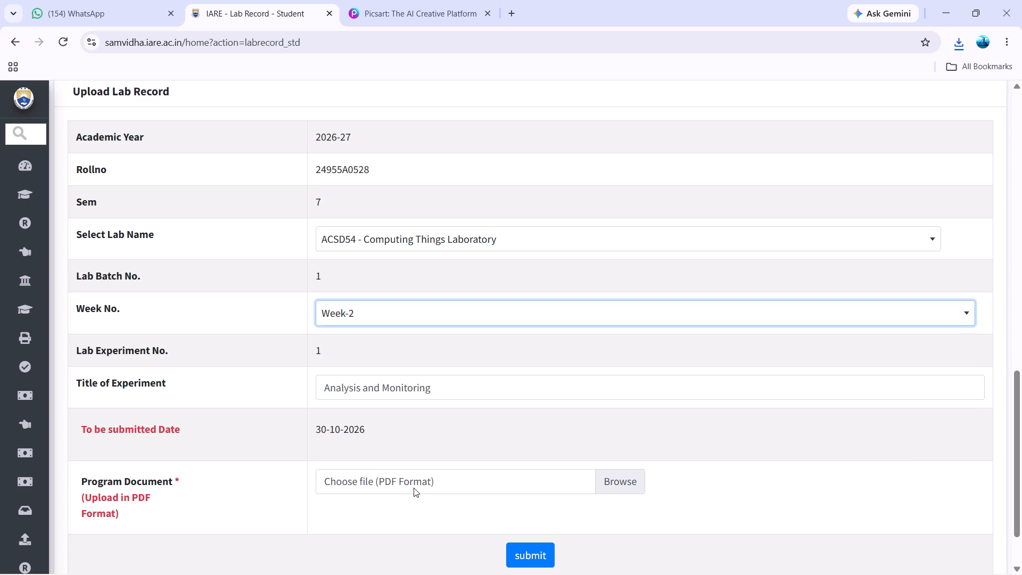
# Open the file chooser for the lab record's Program Document in PDF format.
pyautogui.click(414, 488)
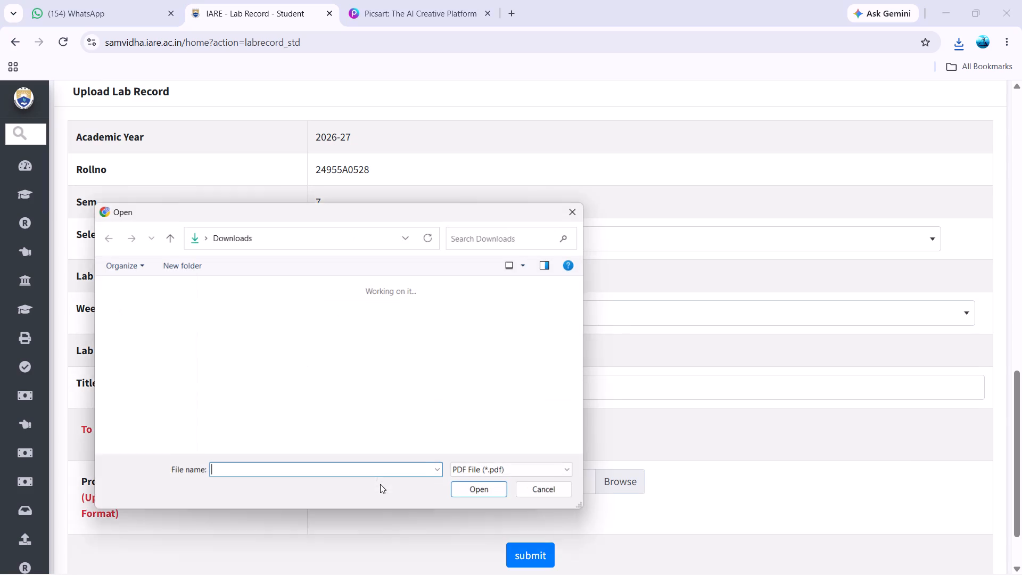
# Attach the PDF from the Downloads folder and submit the ACSD54 Week-2 lab record titled Analysis and Monitoring.
pyautogui.doubleClick(231, 325)
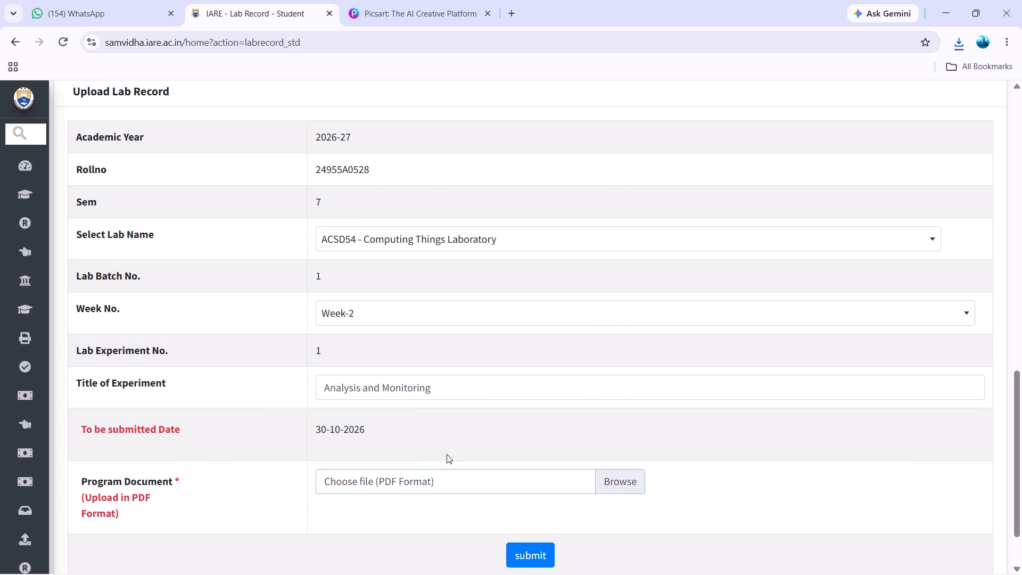
pyautogui.click(532, 554)
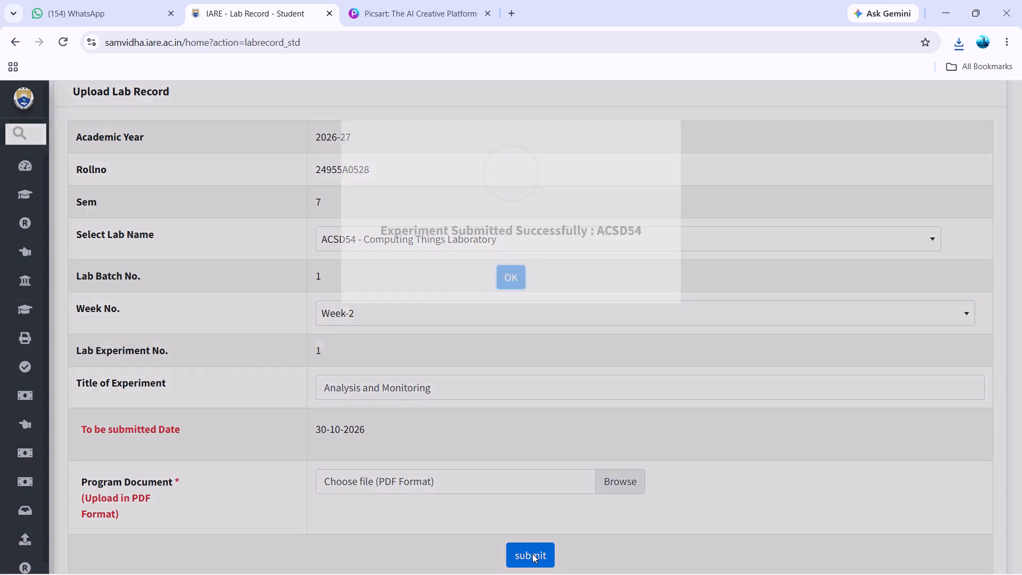
pyautogui.click(517, 397)
# Copy the Week-3 title "Display the Temperature and Humidity of Soil" from the experiment details to replace the upload form's experiment title.
pyautogui.scroll(6, 517, 397)
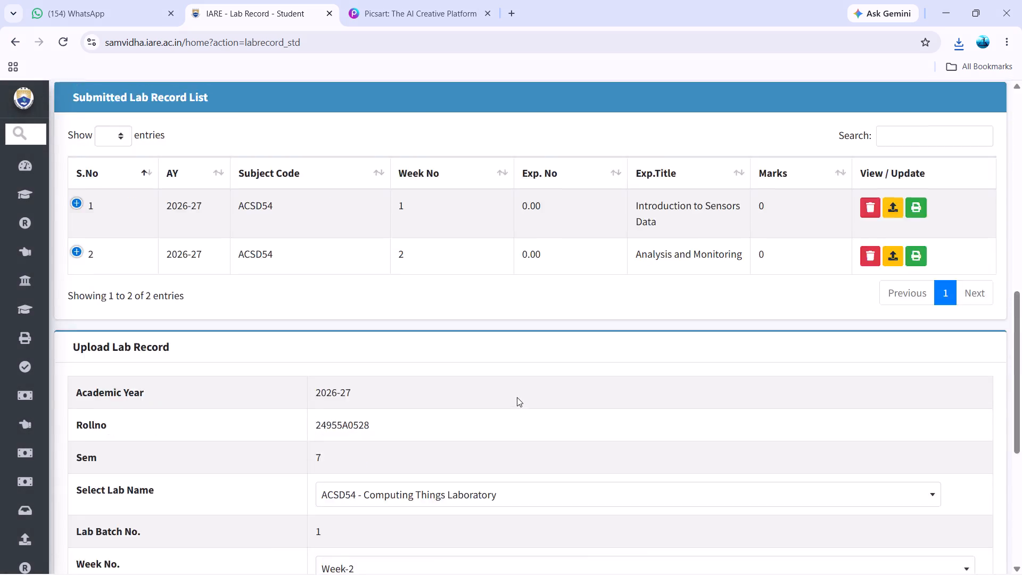
pyautogui.scroll(1, 517, 397)
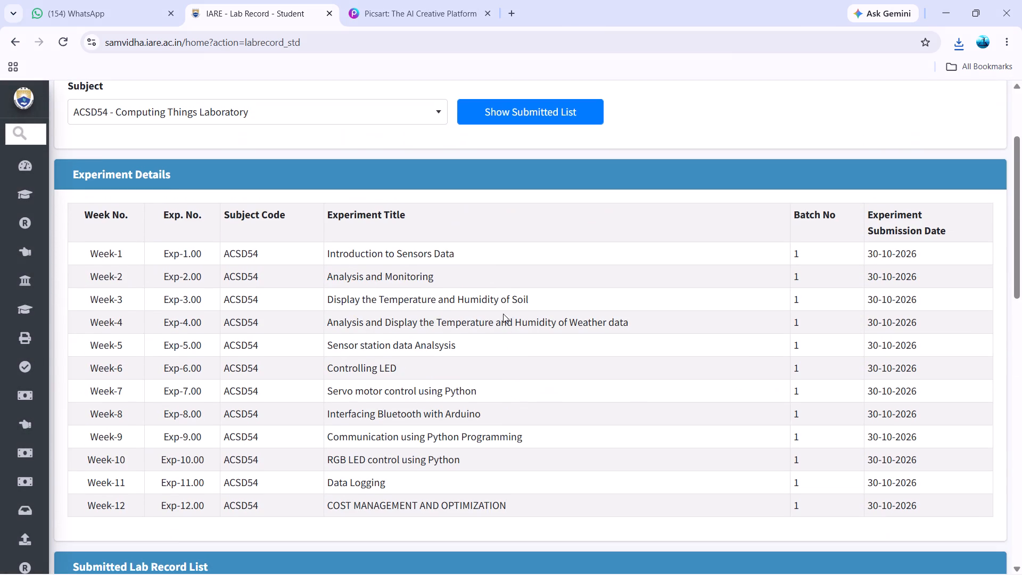
pyautogui.moveTo(539, 302); pyautogui.dragTo(324, 301)
pyautogui.hotkey('ctrl', 'c')
pyautogui.scroll(-7, 324, 301)
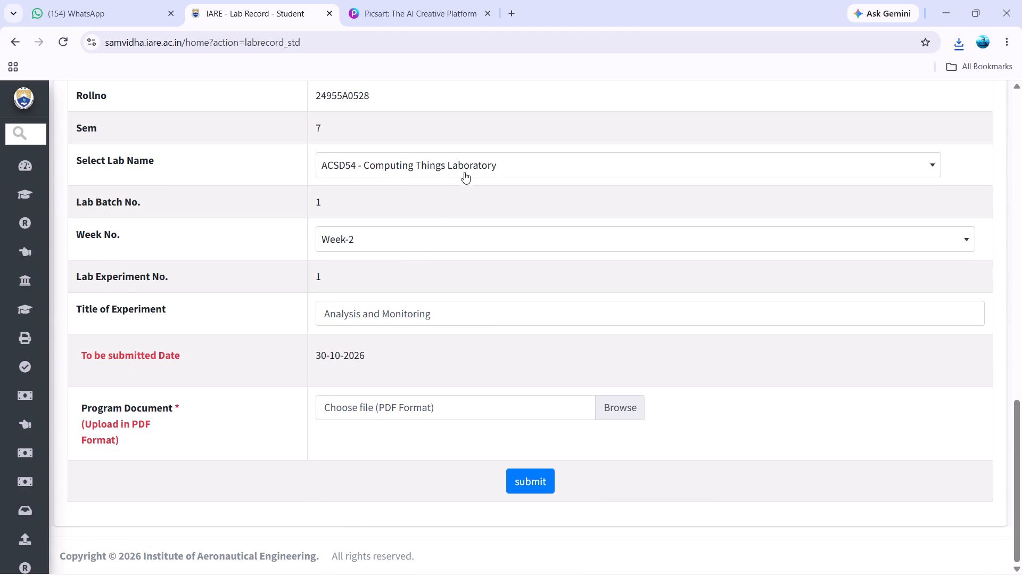
pyautogui.click(449, 319)
pyautogui.hotkey('ctrl', 'a')
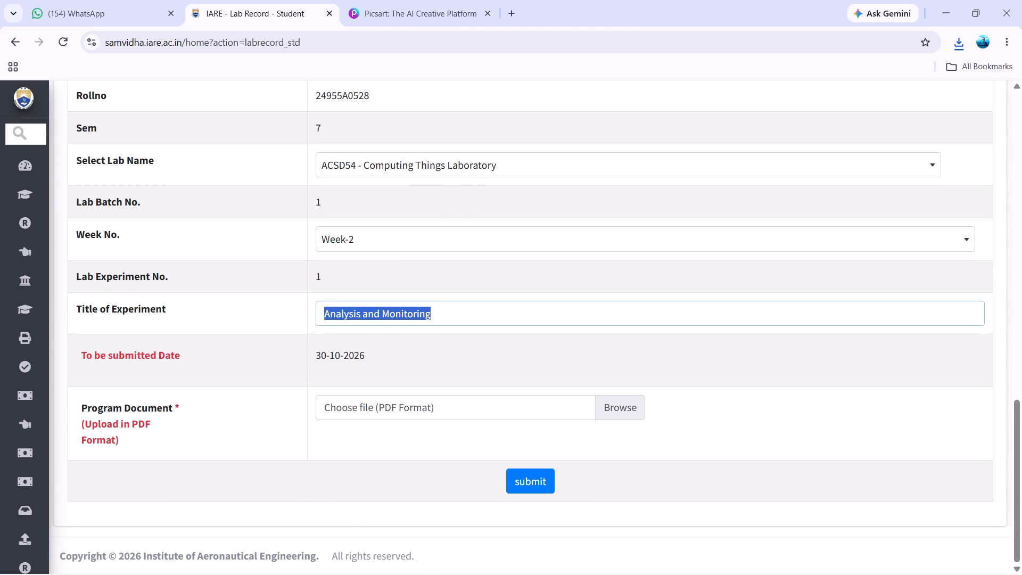
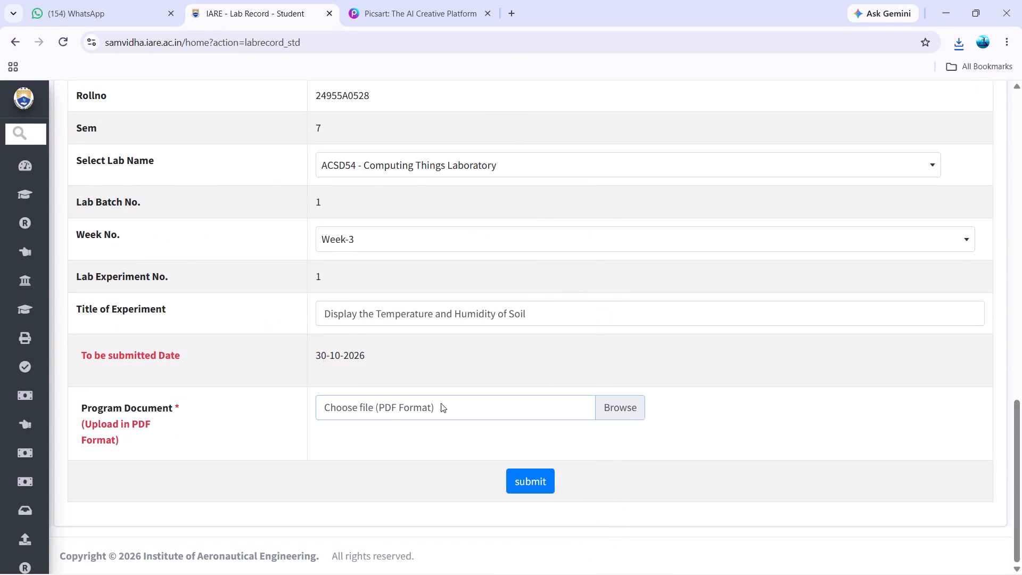
# Submit the ACSD54 Week-3 lab record titled Display the Temperature and Humidity of Soil.
pyautogui.click(528, 482)
pyautogui.click(515, 386)
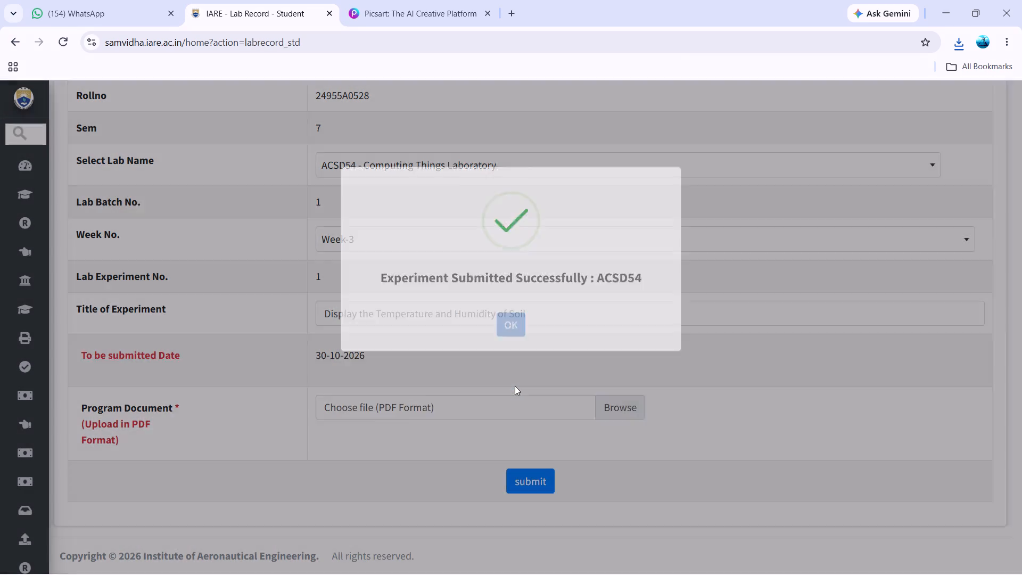
# Set the upload form to Week-4 and replace its title with "Analysis and Display the Temperature and Humidity of Weather data" copied from the experiment details.
pyautogui.scroll(5, 515, 386)
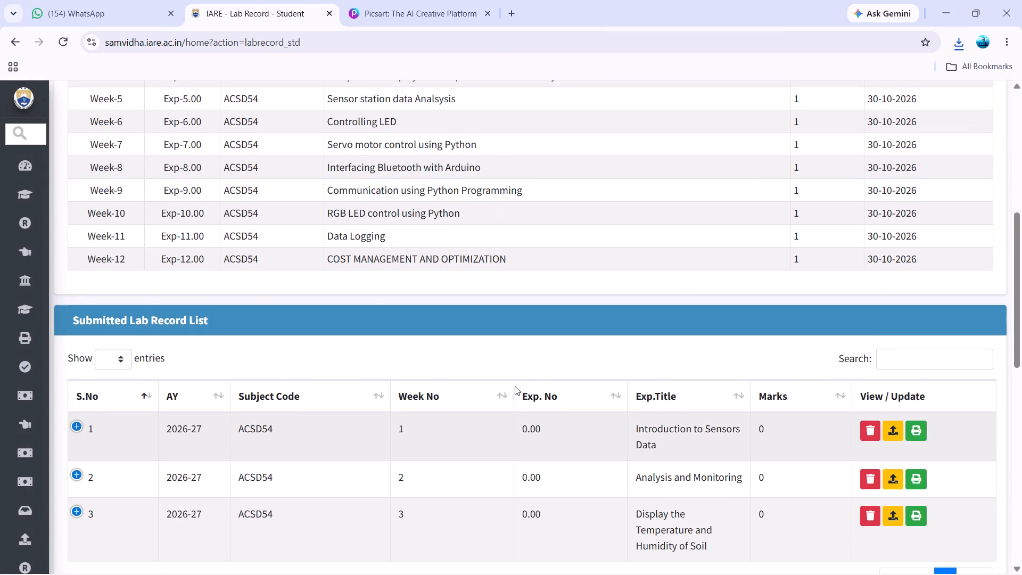
pyautogui.scroll(1, 515, 386)
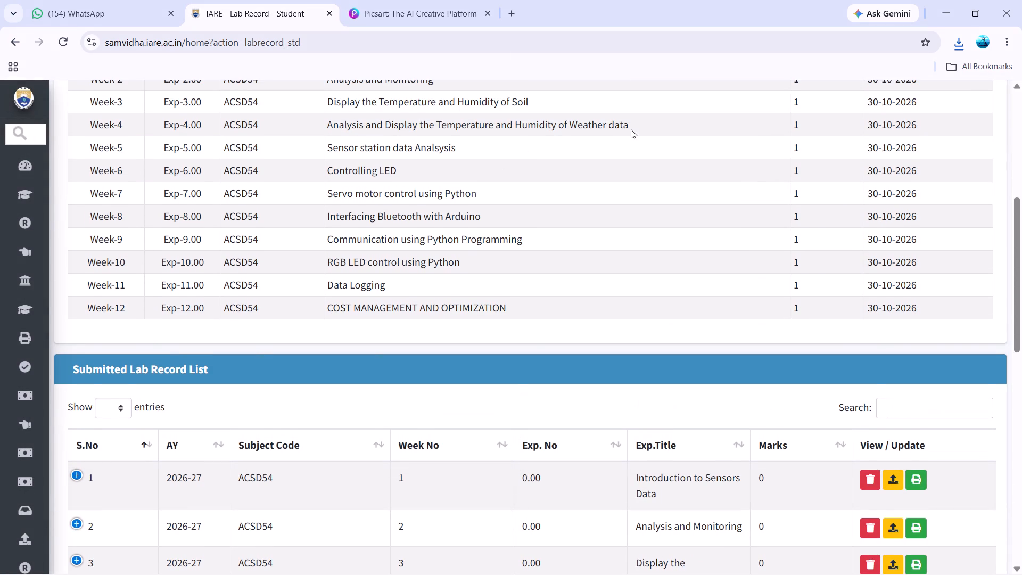
pyautogui.moveTo(631, 129); pyautogui.dragTo(327, 126)
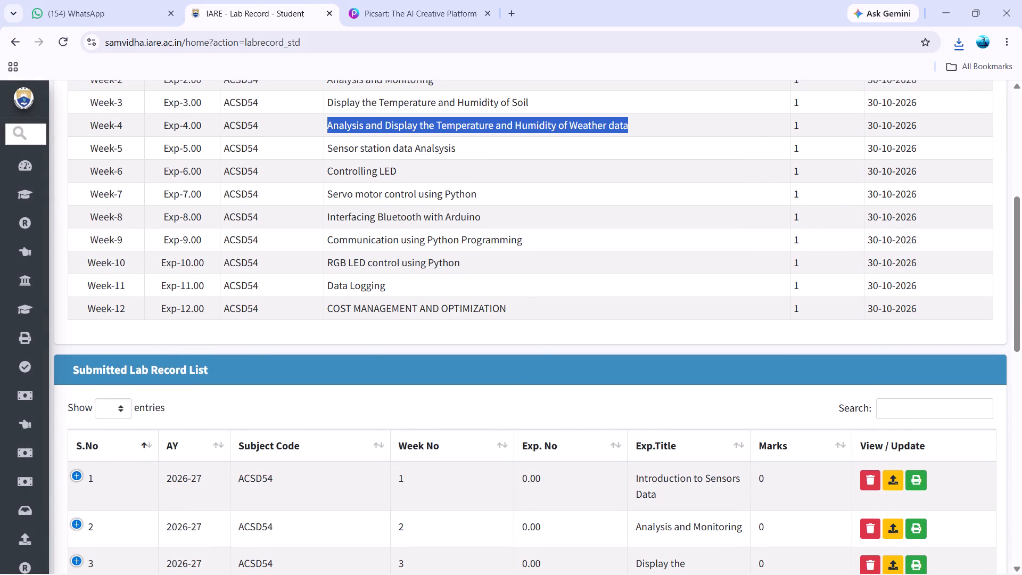
pyautogui.hotkey('ctrl', 'c')
pyautogui.scroll(-3, 327, 126)
pyautogui.scroll(-1, 385, 315)
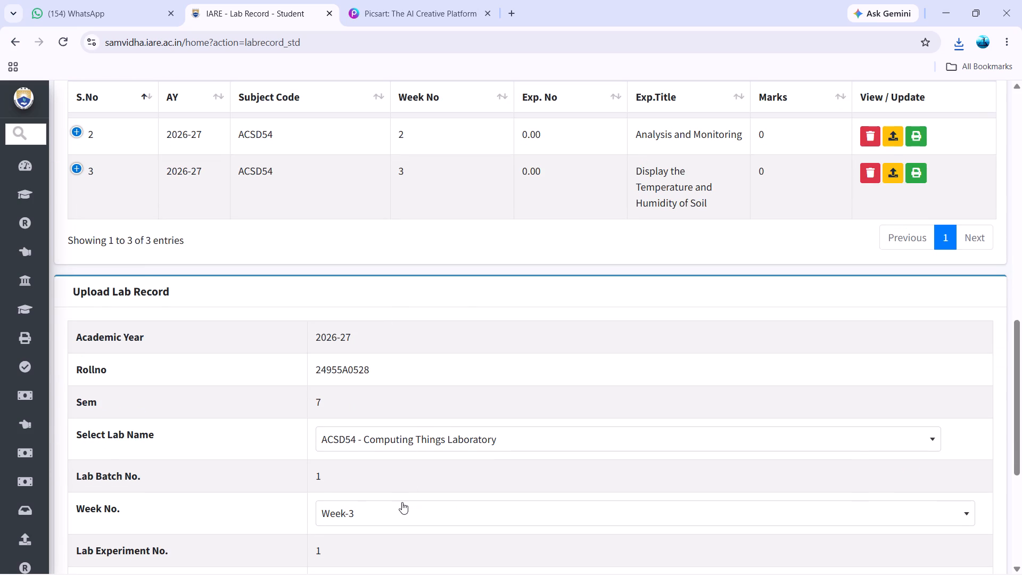
pyautogui.scroll(-1, 402, 502)
pyautogui.click(399, 366)
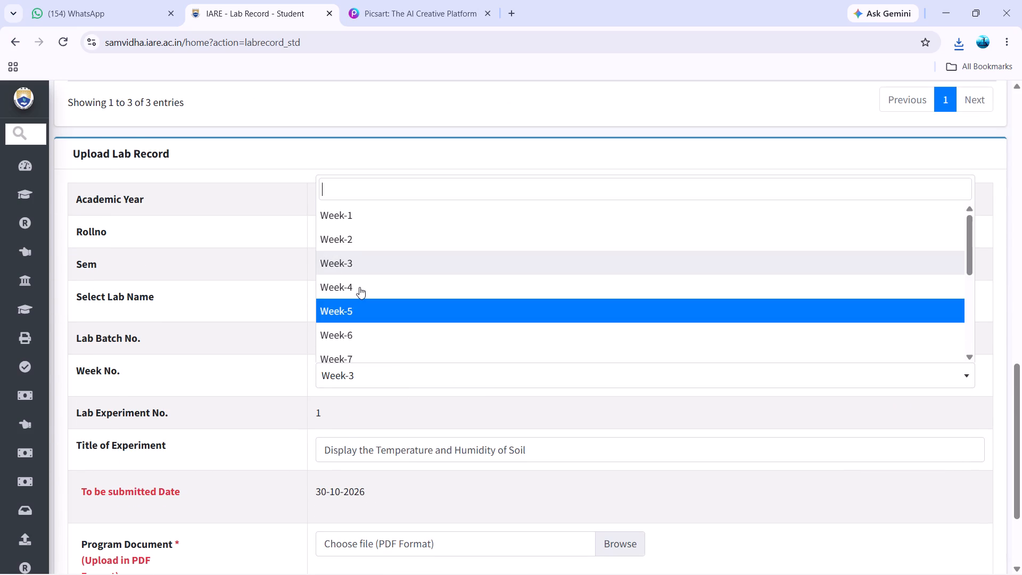
pyautogui.click(356, 285)
pyautogui.click(412, 448)
pyautogui.hotkey('ctrl', 'a')
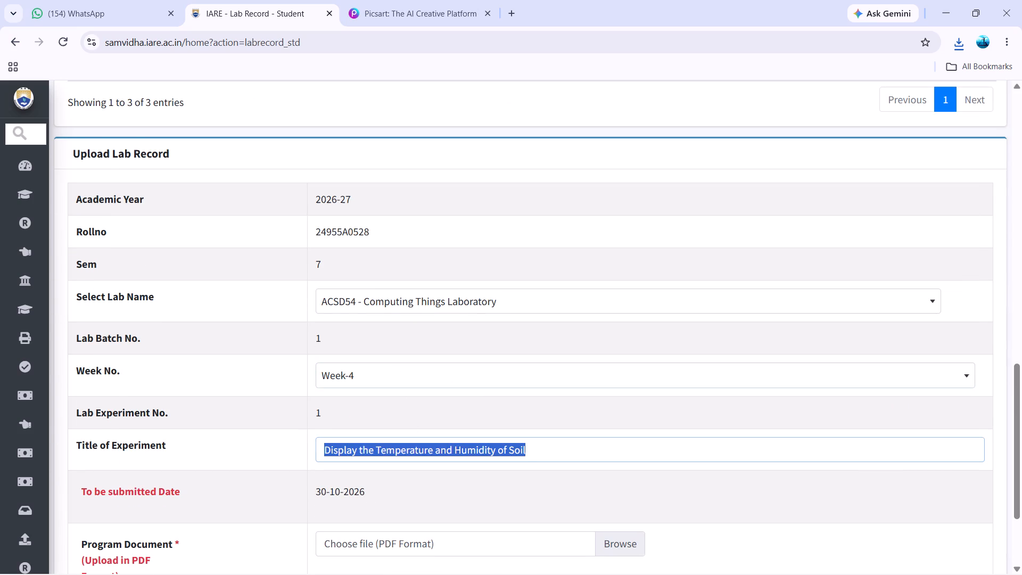
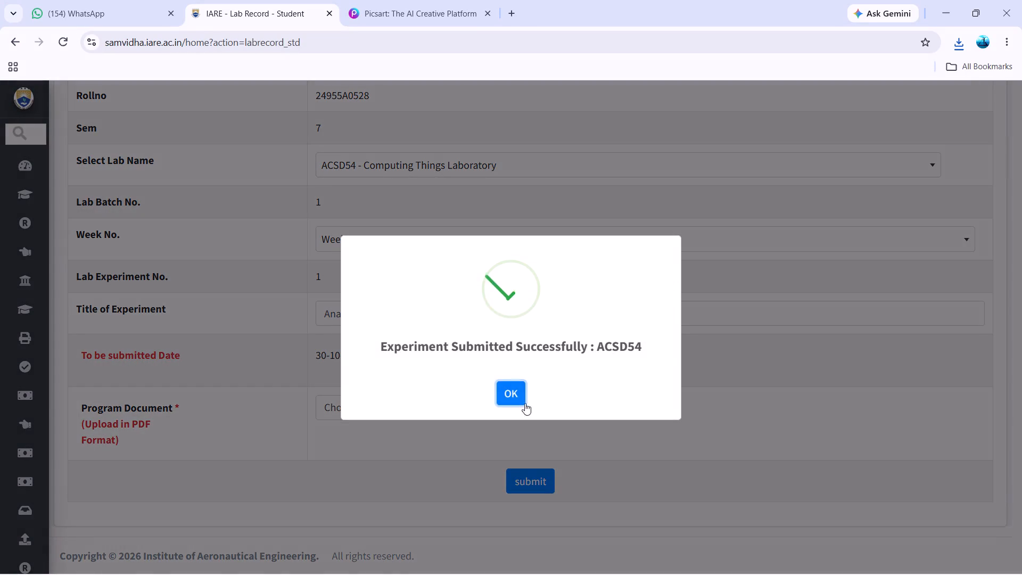
# Complete the ACSD54 Week-4 lab record submission by closing its confirmation.
pyautogui.click(516, 395)
# Locate the title of the experiment following Week-4 in the ACSD54 experiment details.
pyautogui.scroll(6, 516, 395)
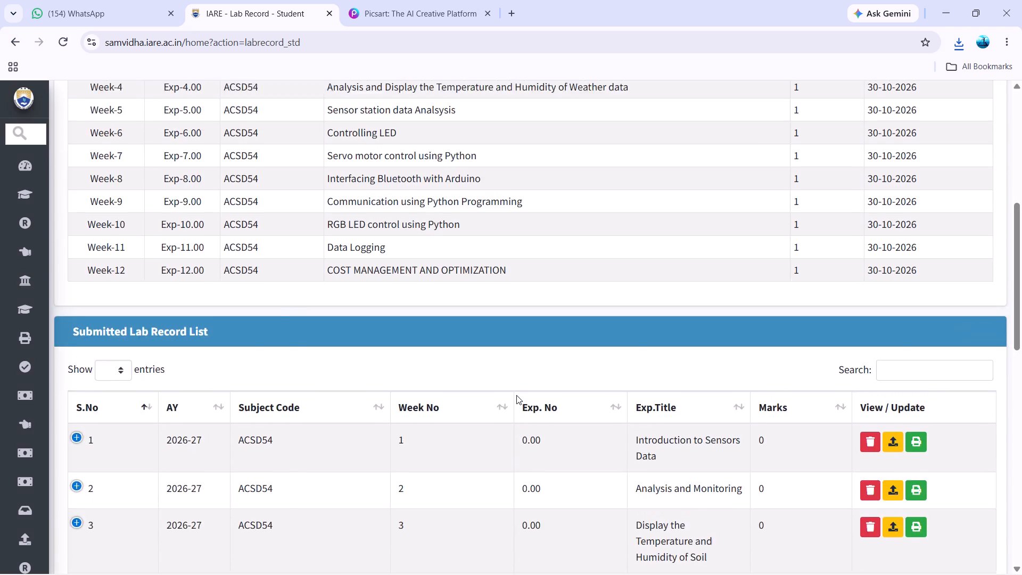
pyautogui.scroll(1, 516, 395)
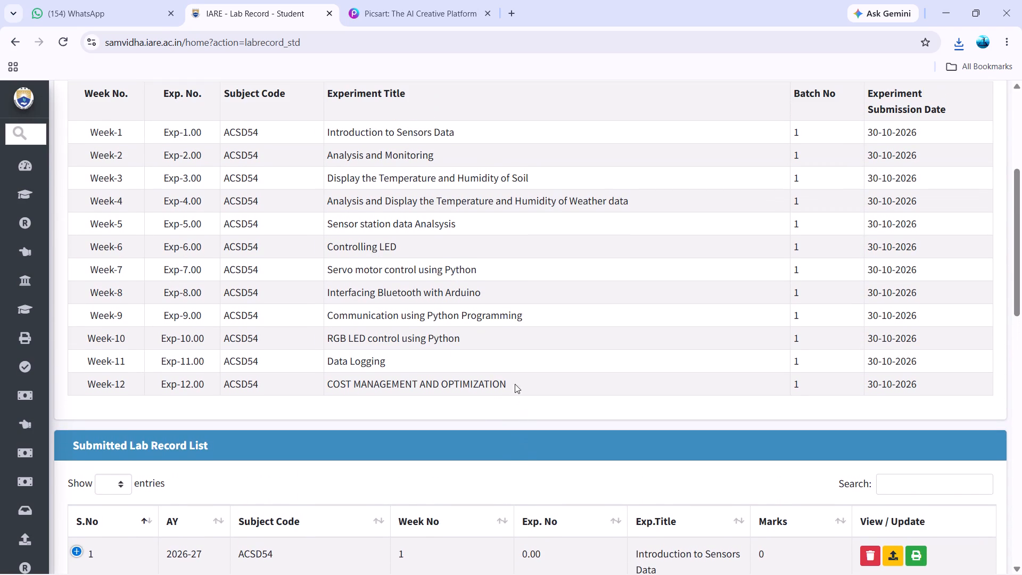
# Replace the upload form's experiment title with "Sensor station data Analsysis" copied from the Week-5 row of the experiment details.
pyautogui.moveTo(461, 221); pyautogui.dragTo(354, 229)
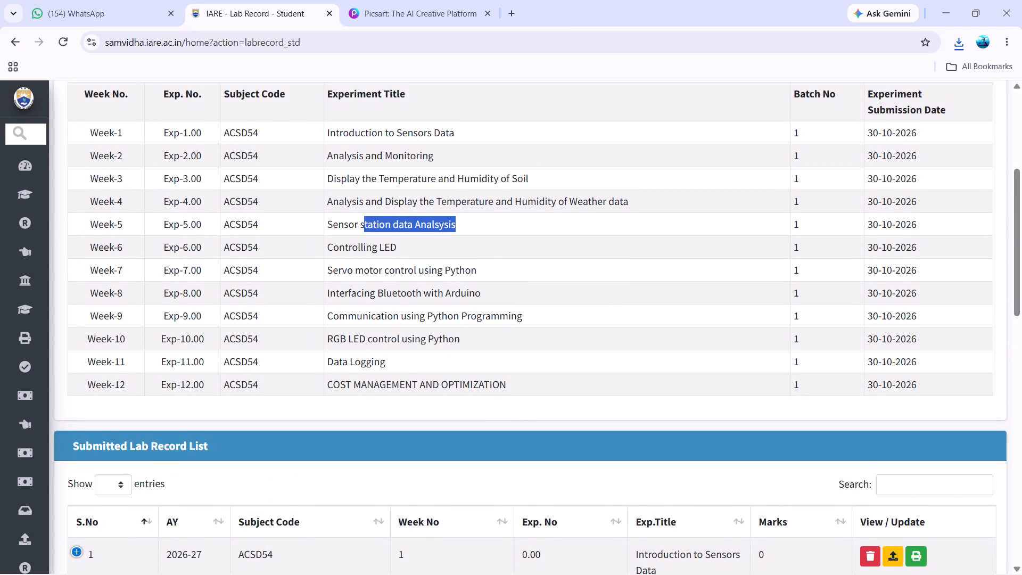
pyautogui.moveTo(354, 229); pyautogui.dragTo(324, 228)
pyautogui.hotkey('ctrl', 'c')
pyautogui.scroll(-7, 324, 228)
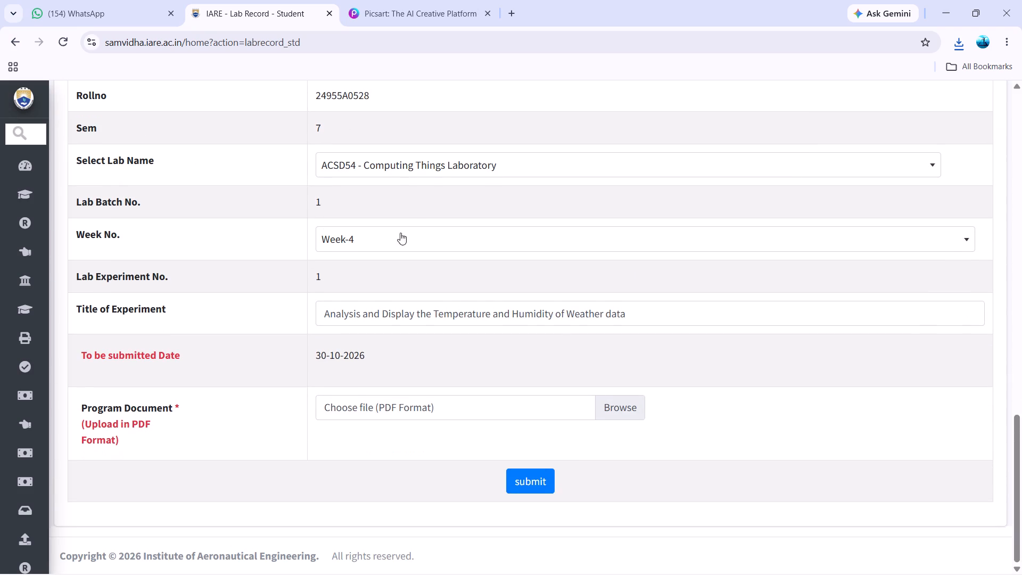
pyautogui.click(439, 318)
pyautogui.hotkey('ctrl', 'a')
pyautogui.hotkey('ctrl', 'v')
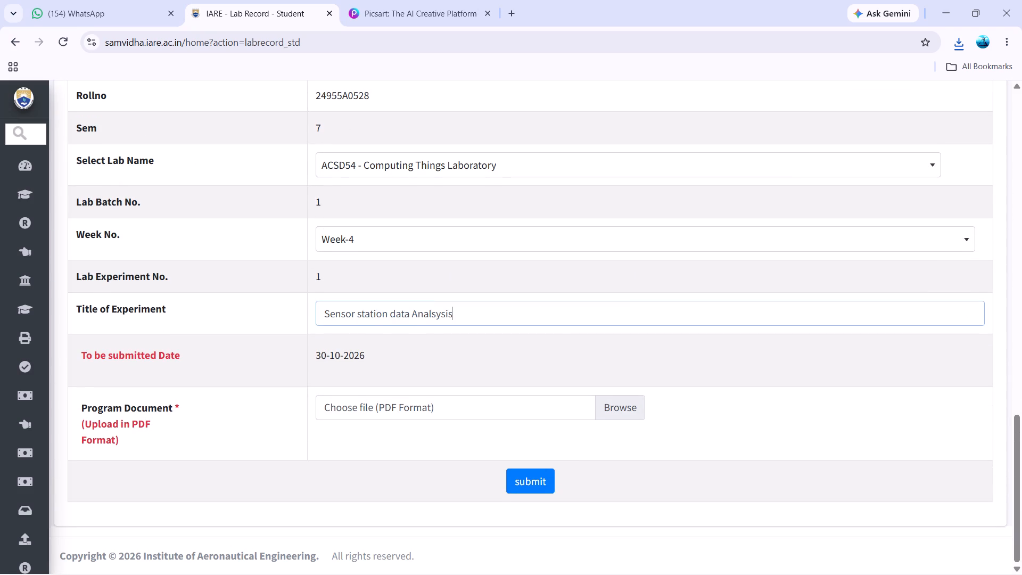
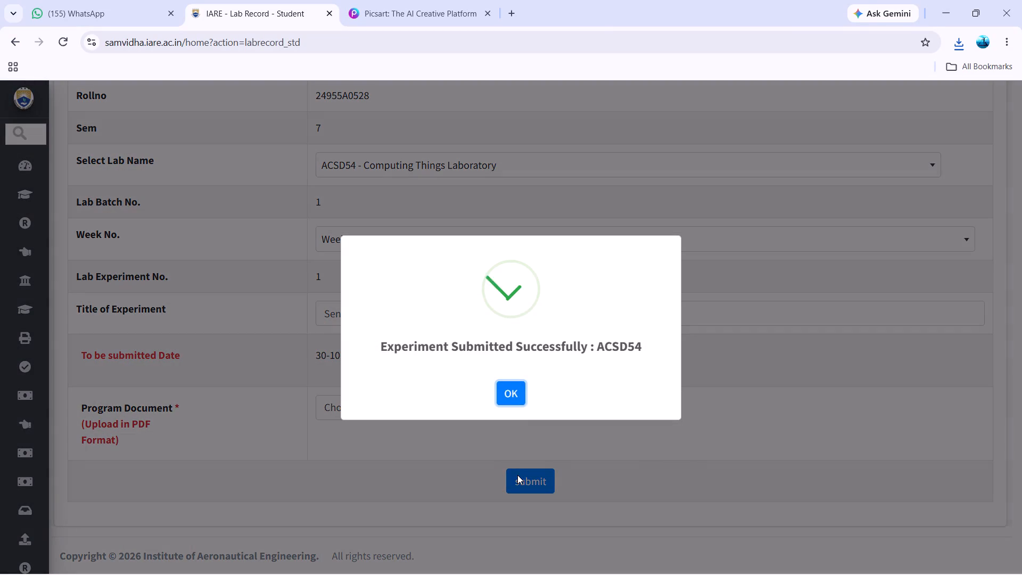
# Complete the ACSD54 Week-5 lab record submission by closing its confirmation.
pyautogui.click(509, 393)
# Replace the upload form's title with "Controlling LED" copied from the experiment details and set the week to Week-6.
pyautogui.scroll(3, 509, 393)
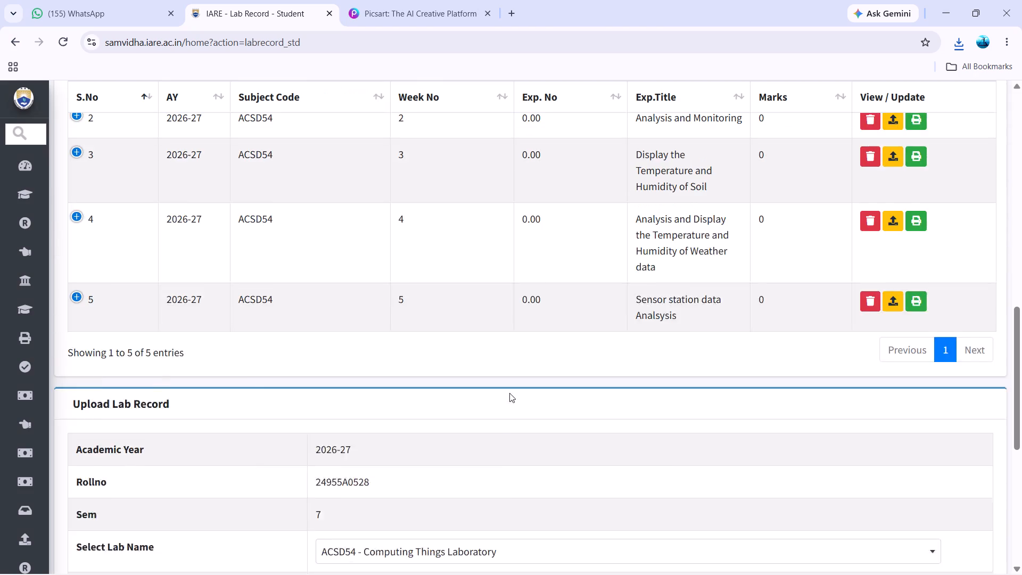
pyautogui.scroll(4, 509, 393)
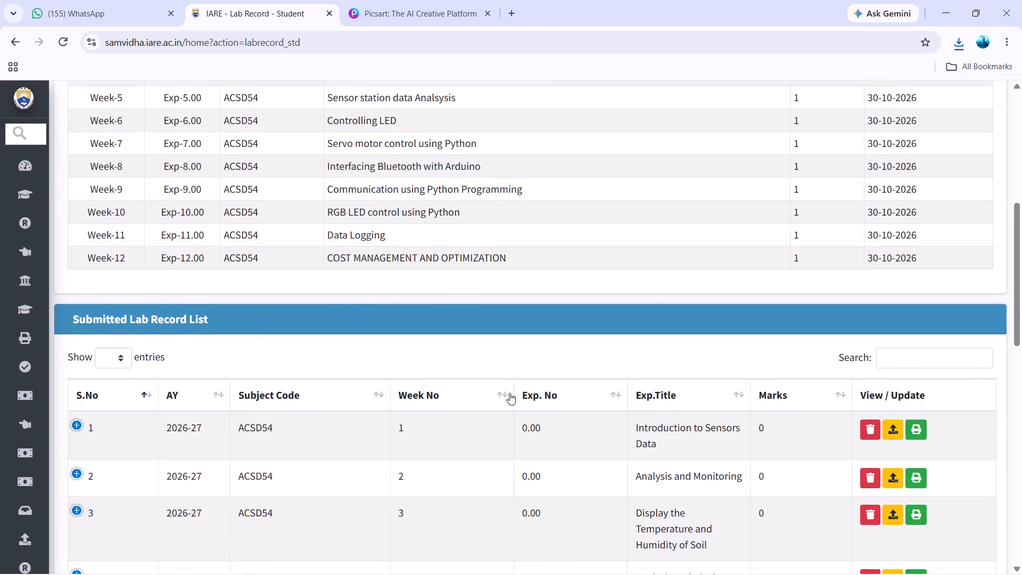
pyautogui.scroll(2, 509, 393)
pyautogui.moveTo(403, 343); pyautogui.dragTo(328, 338)
pyautogui.hotkey('ctrl', 'c')
pyautogui.scroll(-8, 328, 338)
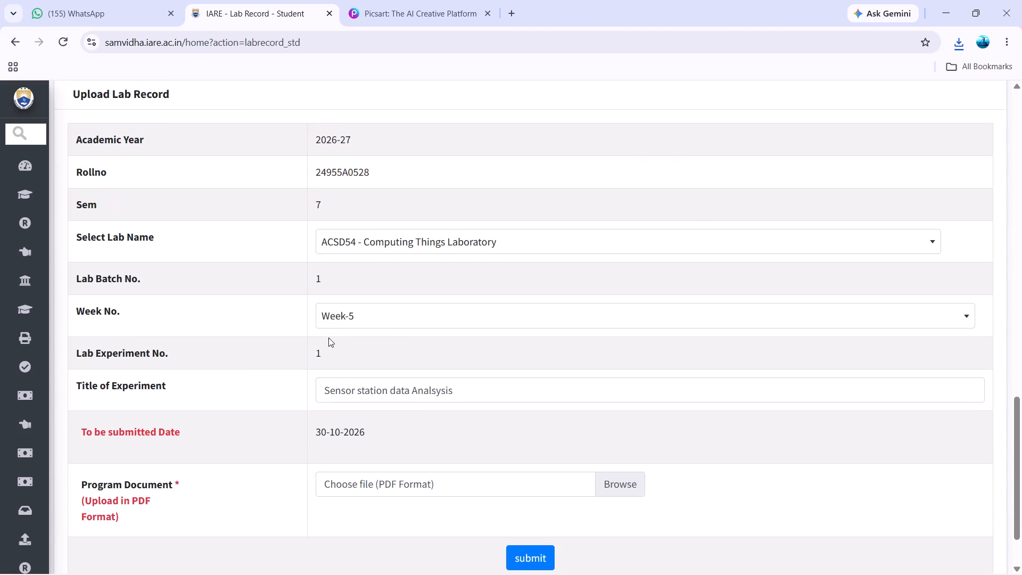
pyautogui.click(374, 362)
pyautogui.click(375, 385)
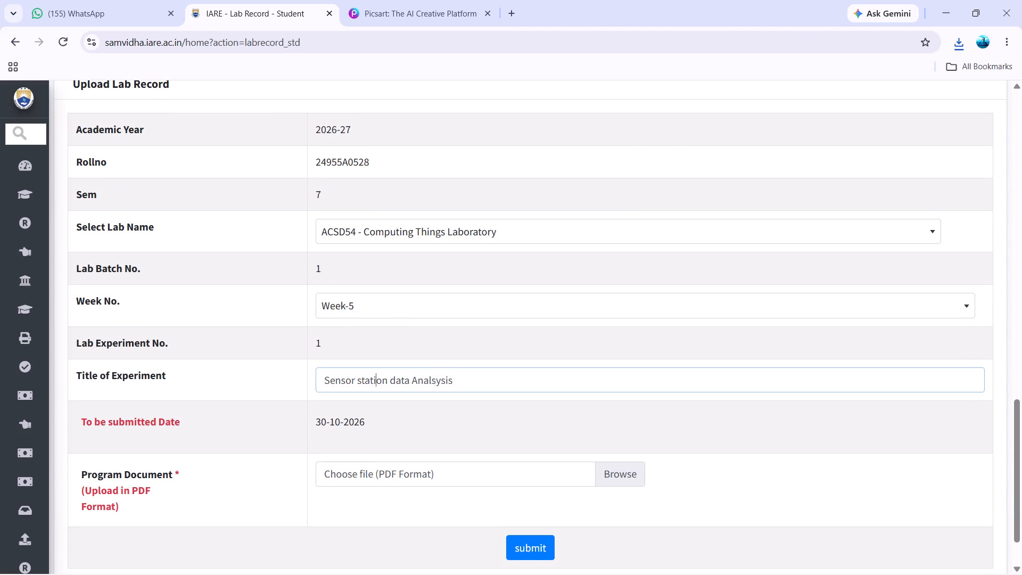
pyautogui.hotkey('ctrl', 'a')
pyautogui.hotkey('ctrl', 'v')
pyautogui.click(365, 308)
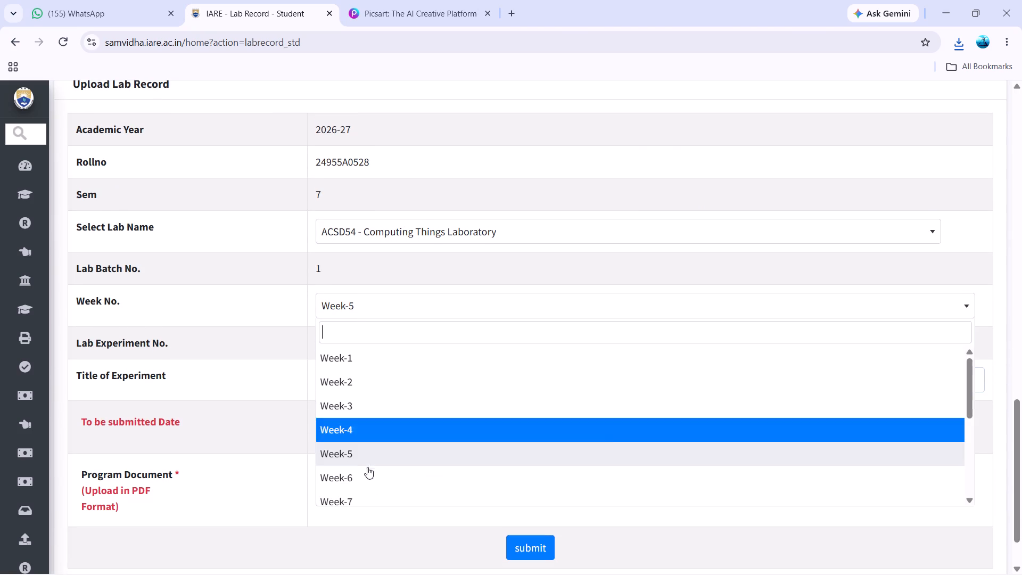
pyautogui.click(368, 479)
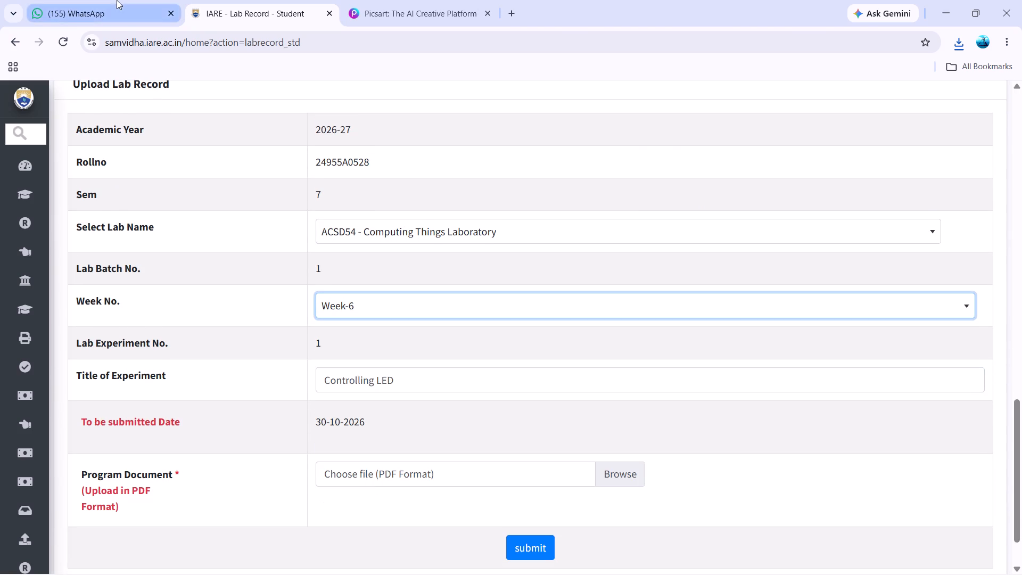
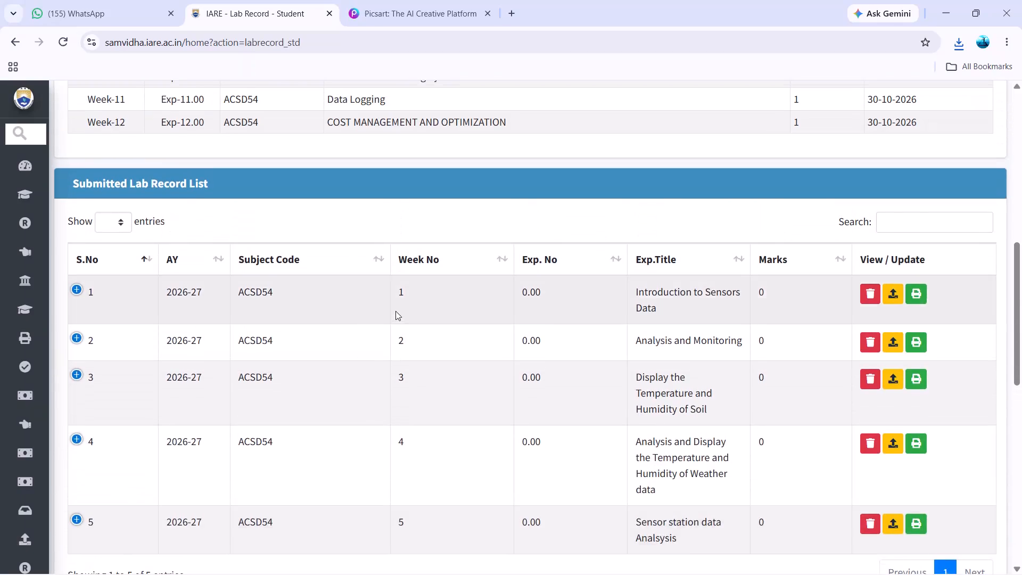
# Attach the PDF from the Downloads folder as the program document for the Week-6 record titled Controlling LED.
pyautogui.scroll(-1, 395, 311)
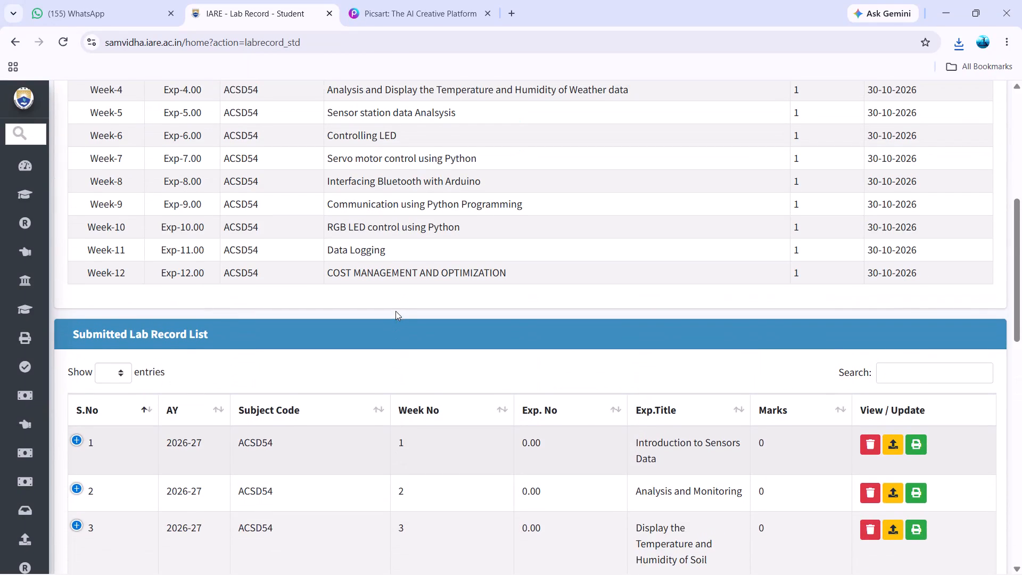
pyautogui.scroll(-1, 395, 311)
pyautogui.click(486, 409)
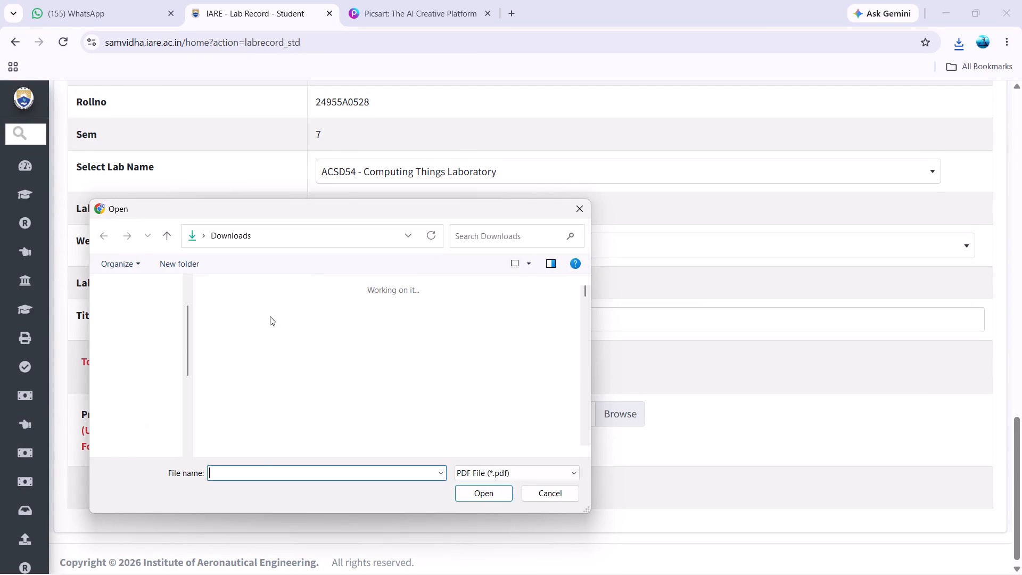
pyautogui.doubleClick(260, 319)
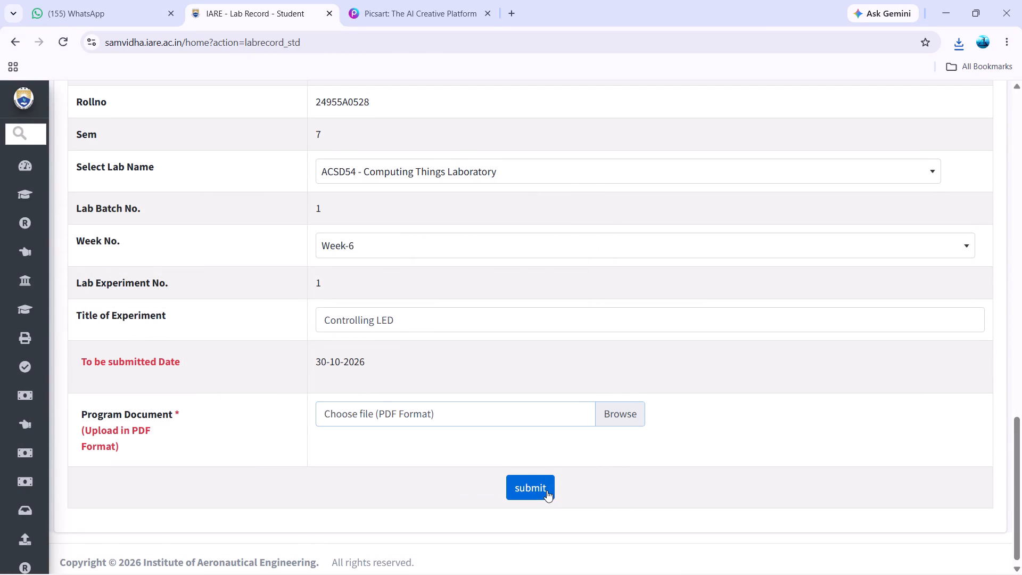
# Submit the ACSD54 Week-6 "Controlling LED" lab record and close its confirmation.
pyautogui.click(547, 490)
pyautogui.click(514, 399)
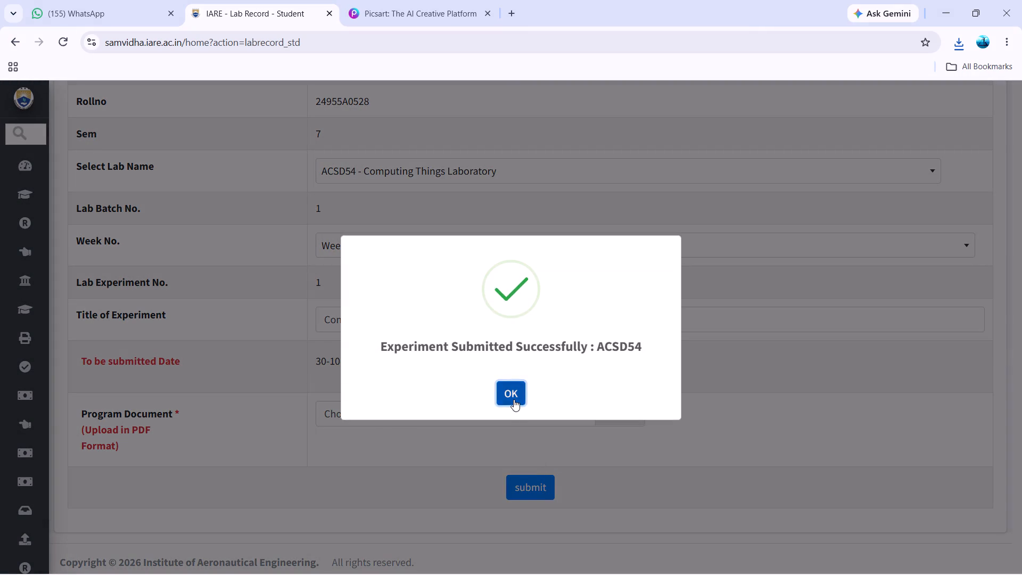
# Copy the Week-7 title "Servo motor control using Python" from the experiment details into the upload form's experiment title, replacing the existing text.
pyautogui.scroll(7, 514, 399)
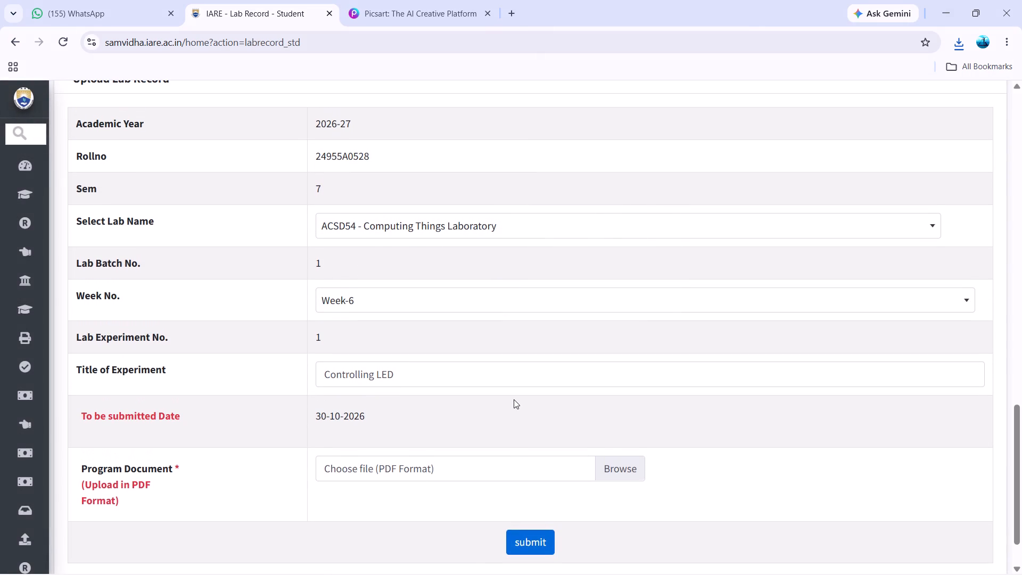
pyautogui.scroll(3, 514, 399)
pyautogui.scroll(-3, 514, 399)
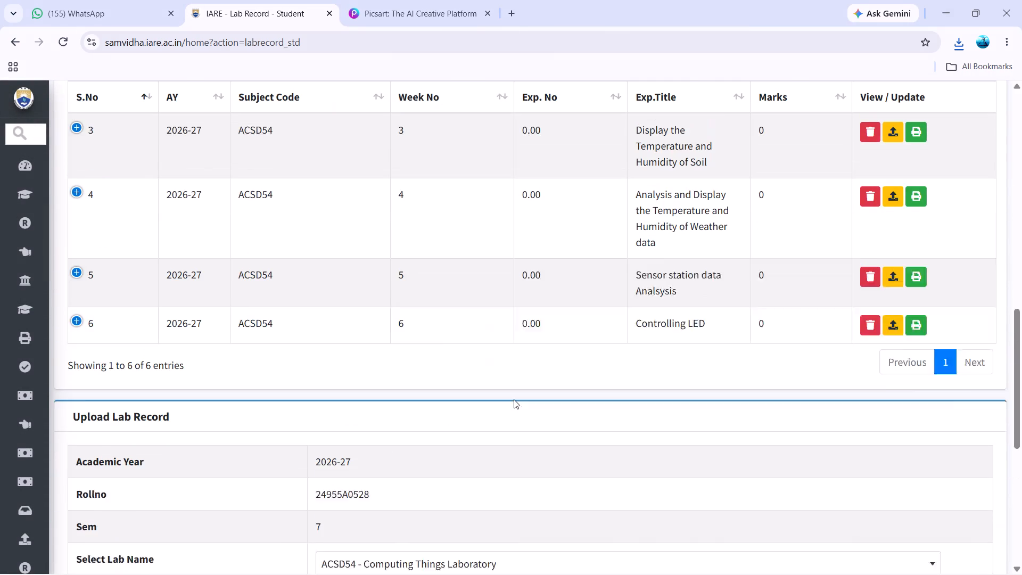
pyautogui.scroll(-1, 514, 399)
pyautogui.scroll(6, 514, 399)
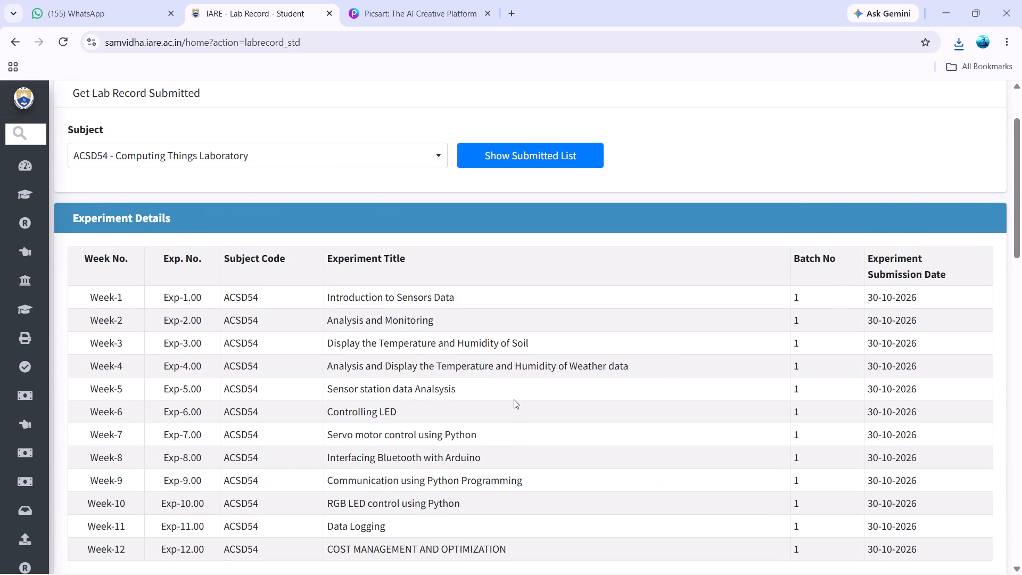
pyautogui.scroll(-1, 514, 399)
pyautogui.moveTo(486, 349); pyautogui.dragTo(482, 347)
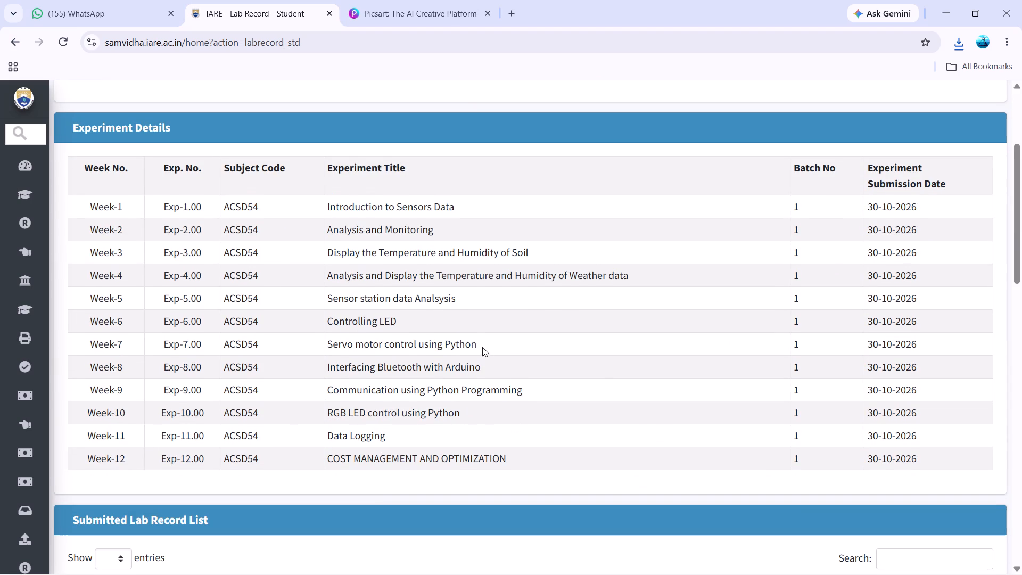
pyautogui.moveTo(482, 347); pyautogui.dragTo(327, 338)
pyautogui.hotkey('ctrl', 'c')
pyautogui.scroll(-2, 327, 338)
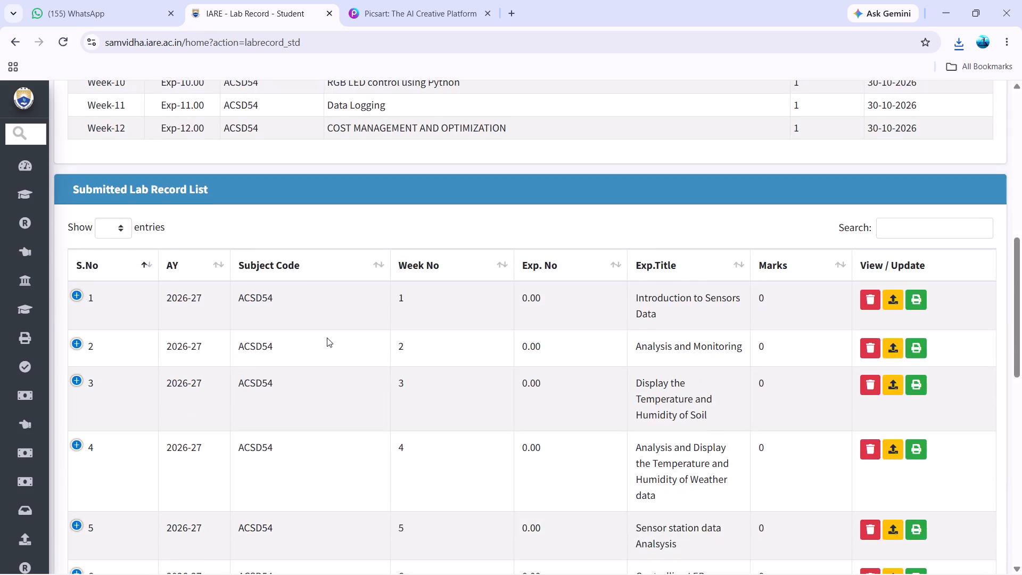
pyautogui.scroll(-6, 327, 338)
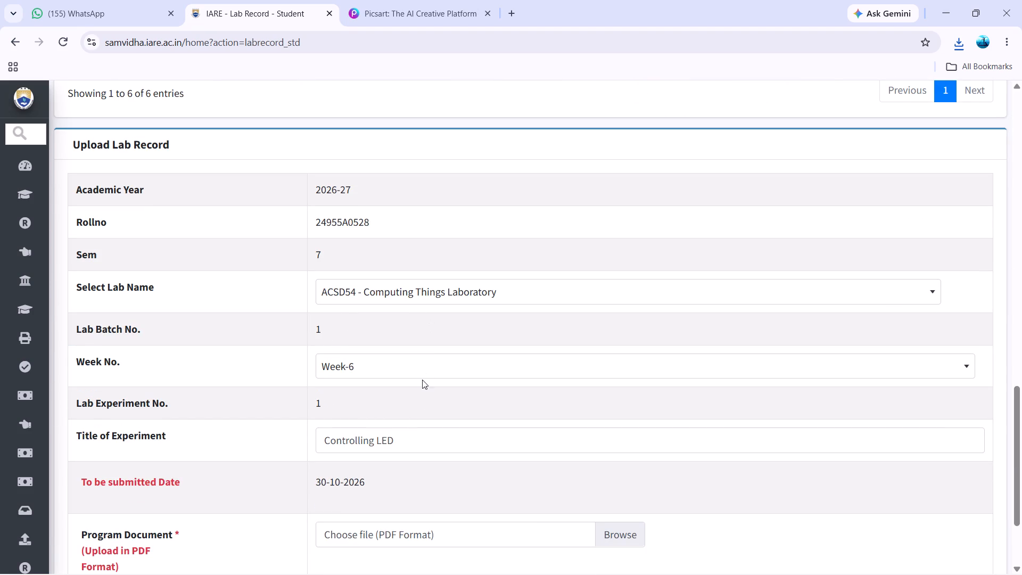
pyautogui.click(404, 440)
pyautogui.hotkey('ctrl', 'a')
pyautogui.hotkey('ctrl', 'v')
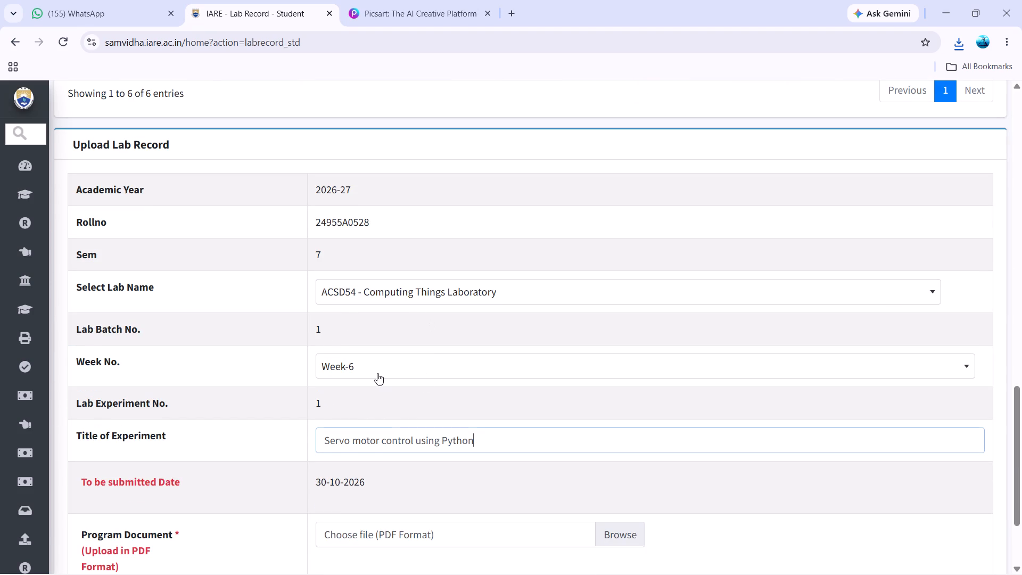
# Set the week number of the lab record upload to Week-7.
pyautogui.click(375, 369)
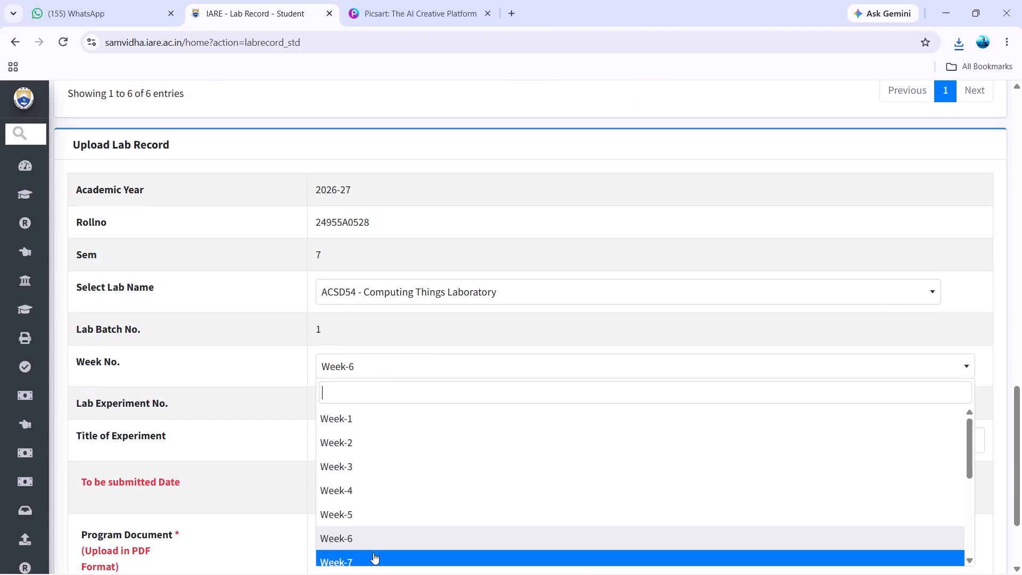
pyautogui.click(373, 553)
# Open the file chooser for the Week-7 program document PDF.
pyautogui.scroll(-3, 373, 553)
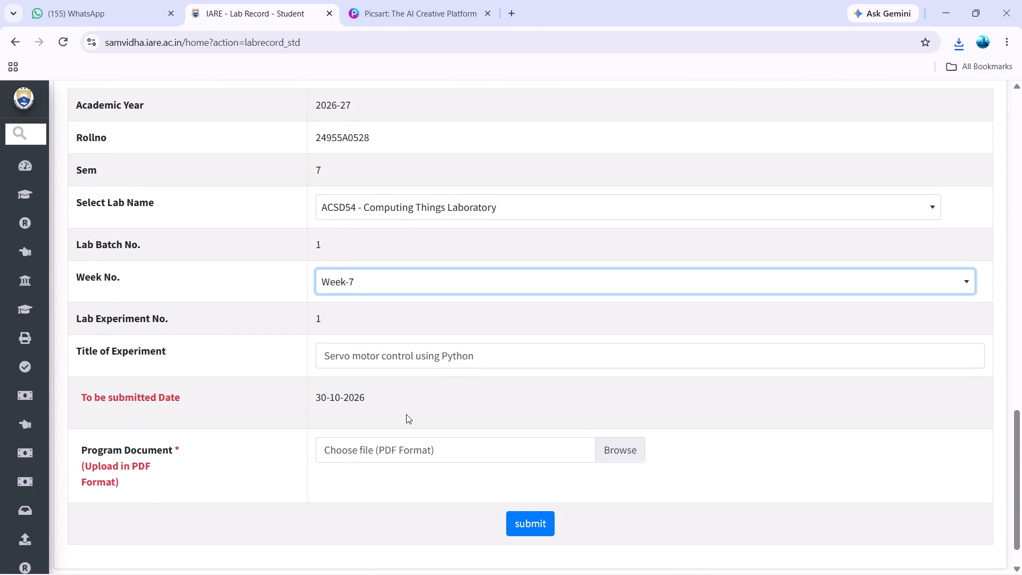
pyautogui.click(406, 414)
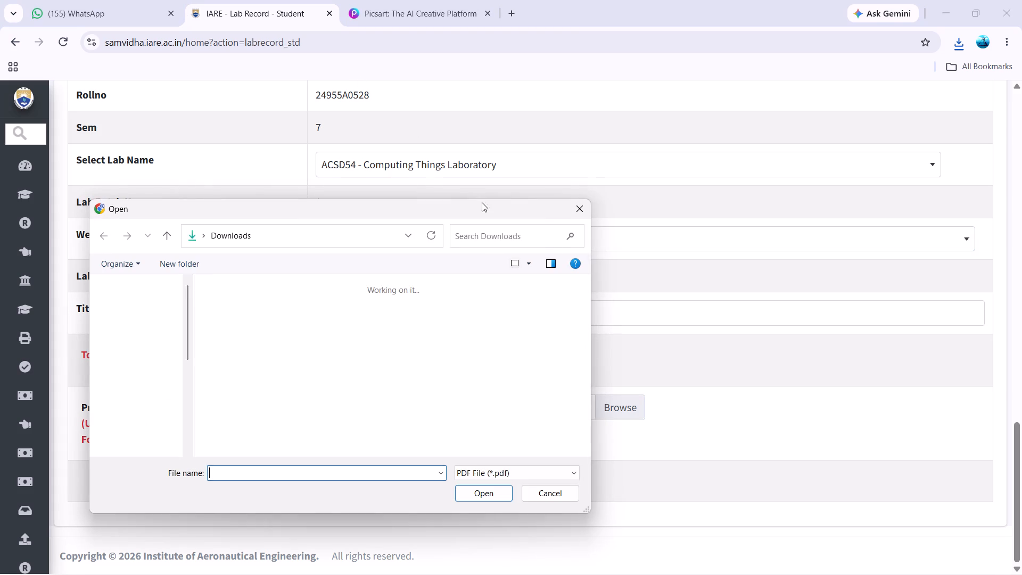
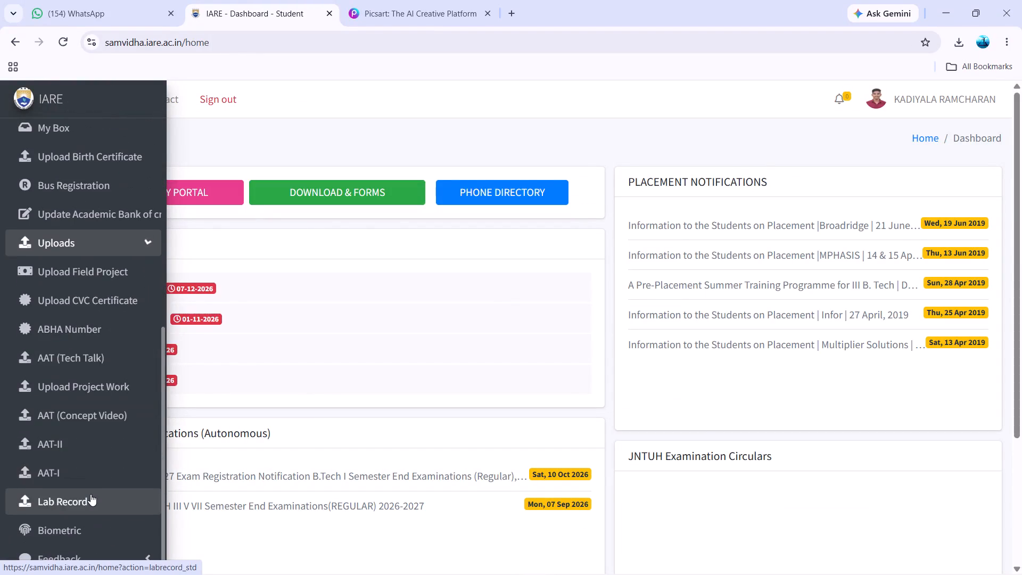
# Open the Lab Record page and show the submitted lab record list for ACSD54 - Computing Things Laboratory.
pyautogui.click(92, 505)
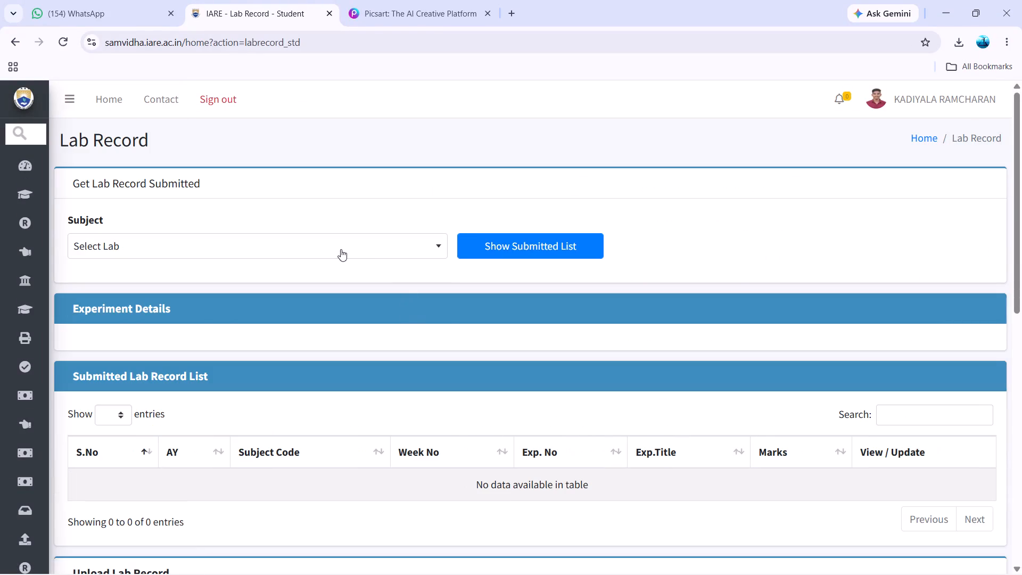
pyautogui.click(341, 249)
pyautogui.click(312, 320)
pyautogui.scroll(-3, 541, 412)
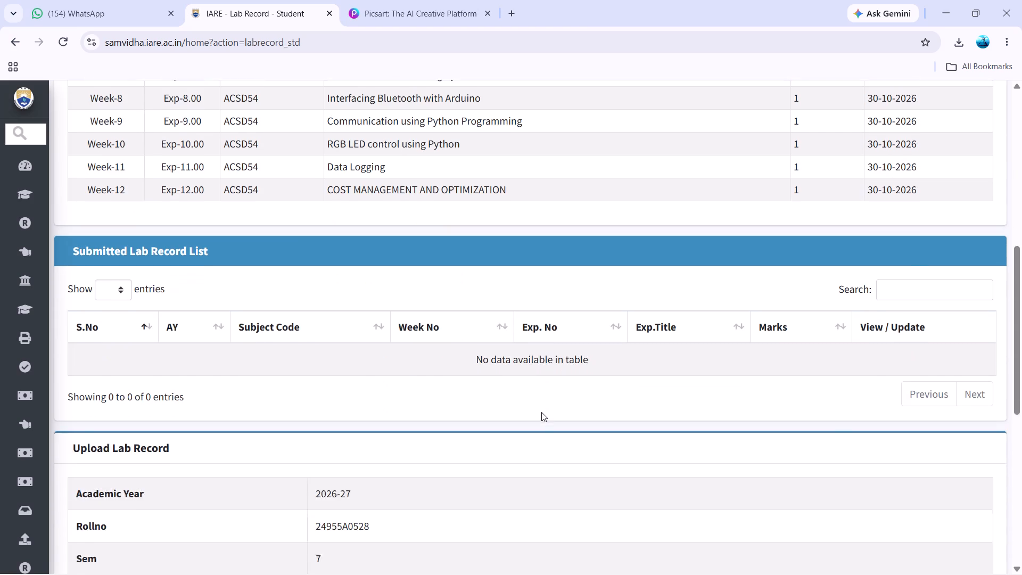
pyautogui.scroll(-3, 541, 412)
pyautogui.scroll(6, 541, 412)
pyautogui.click(537, 252)
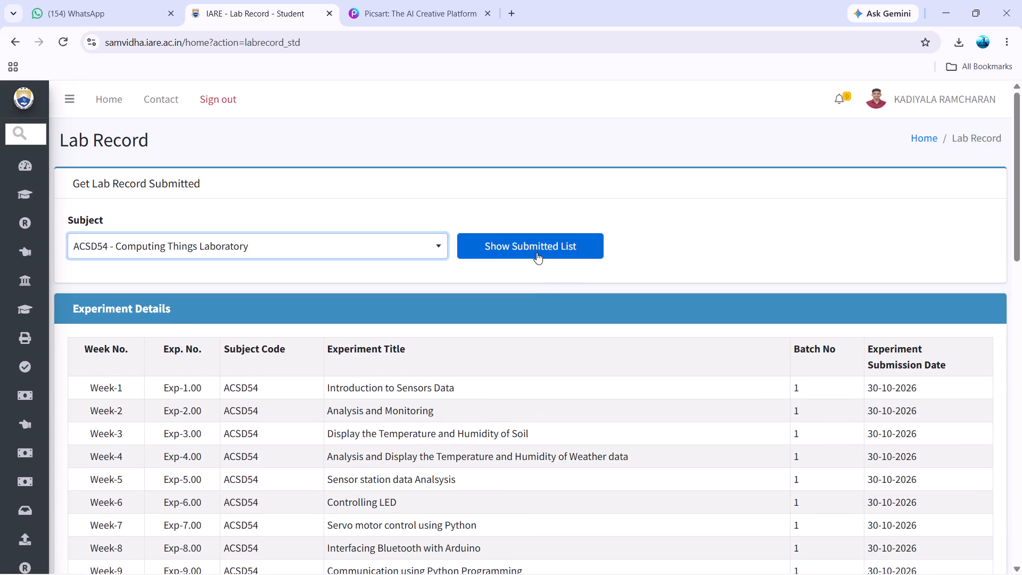
pyautogui.scroll(-6, 616, 445)
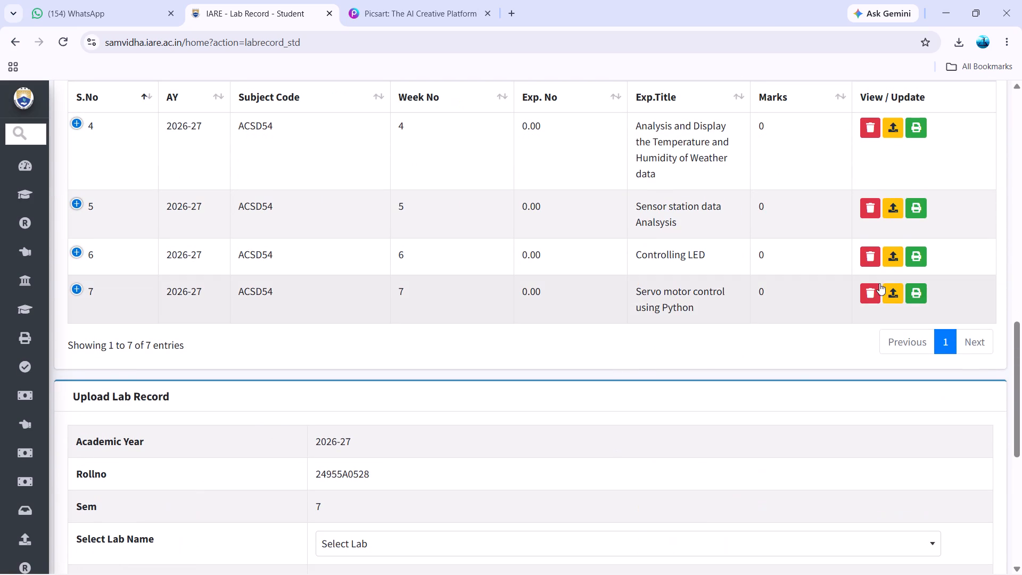
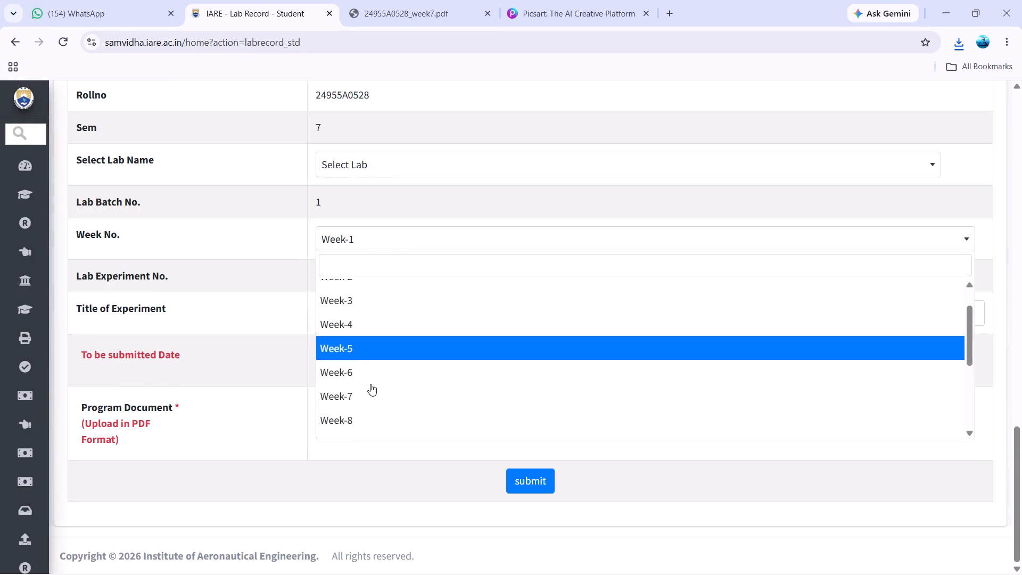
# Set the week number of the lab record upload to Week-8.
pyautogui.scroll(-1, 370, 384)
pyautogui.click(382, 428)
# Paste the copied title "Interfacing Bluetooth with Arduino" as the experiment title in the upload form.
pyautogui.click(384, 324)
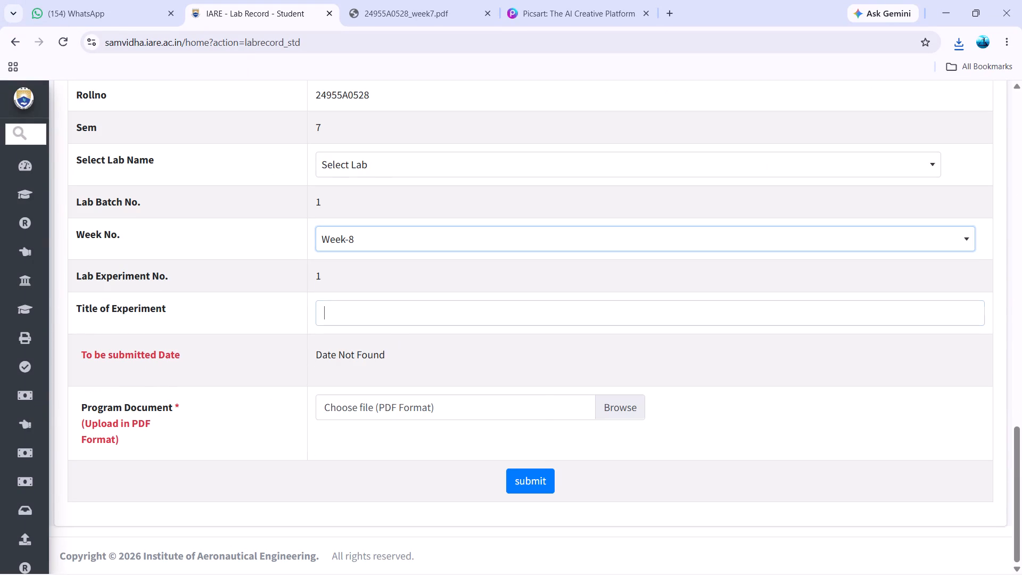
pyautogui.hotkey('ctrl', 'v')
# Select ACSD54 - Computing Things Laboratory as the lab name for the Week-8 record.
pyautogui.scroll(1, 384, 324)
pyautogui.click(397, 185)
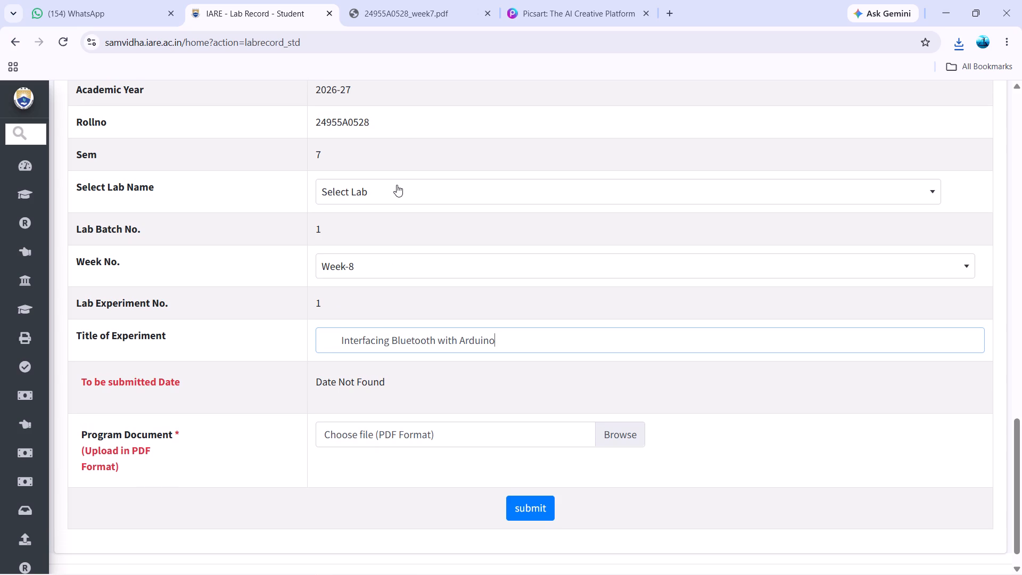
pyautogui.click(397, 265)
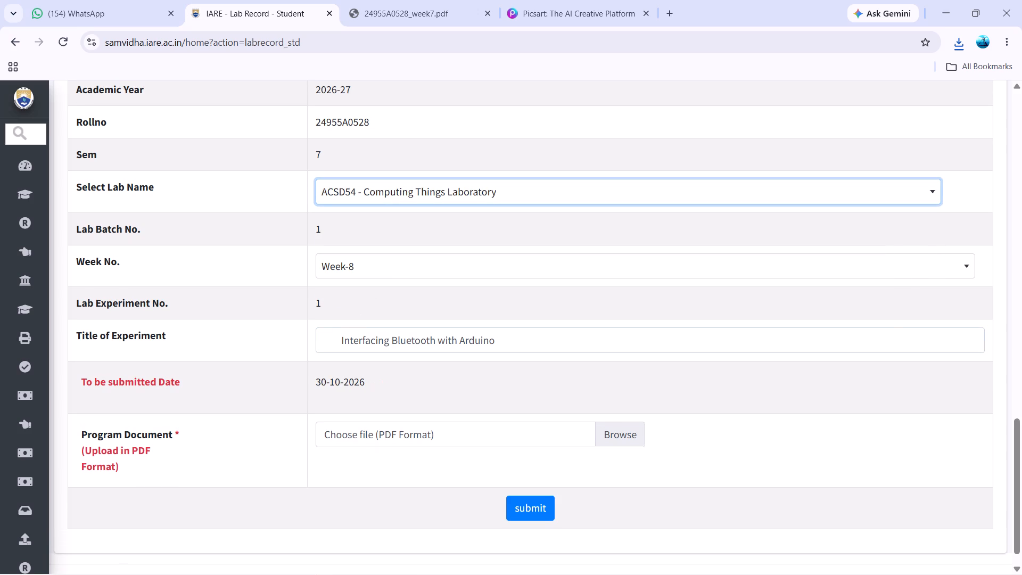
# Remove the blank space in front of the experiment title "Interfacing Bluetooth with Arduino".
pyautogui.moveTo(335, 333); pyautogui.dragTo(300, 341)
pyautogui.press('BackSpace')
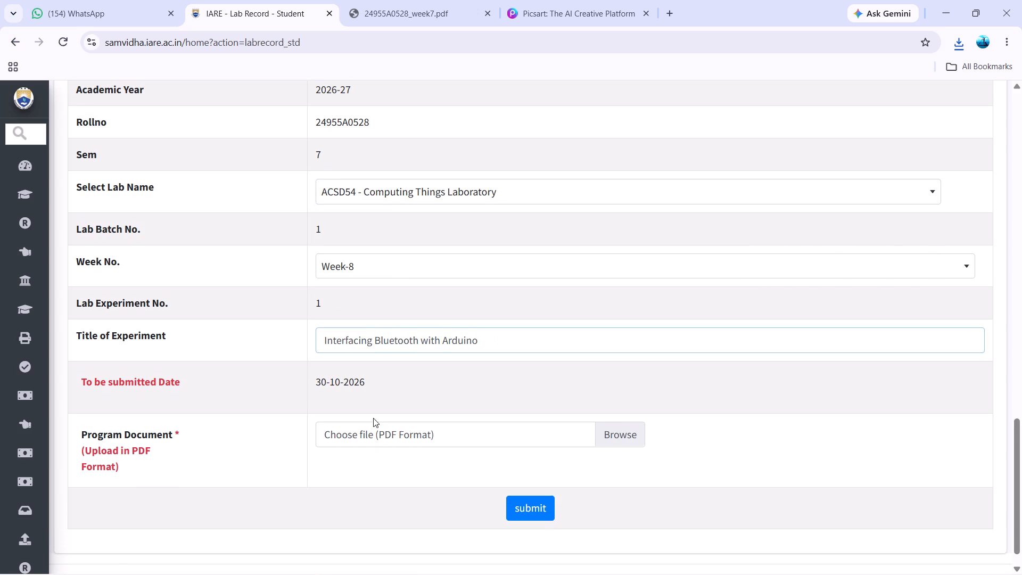
# Open the file chooser for the Week-8 program document PDF.
pyautogui.click(411, 435)
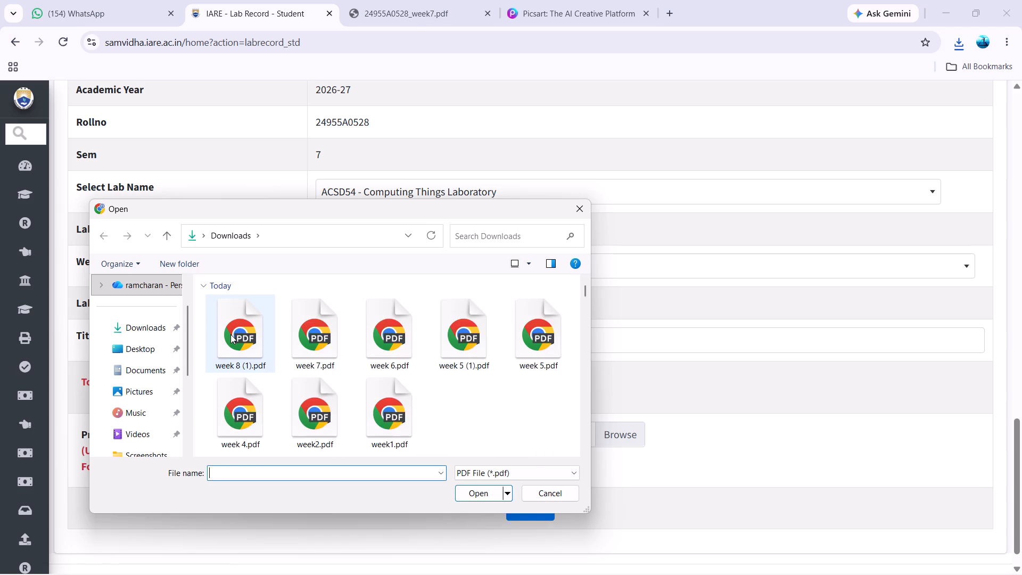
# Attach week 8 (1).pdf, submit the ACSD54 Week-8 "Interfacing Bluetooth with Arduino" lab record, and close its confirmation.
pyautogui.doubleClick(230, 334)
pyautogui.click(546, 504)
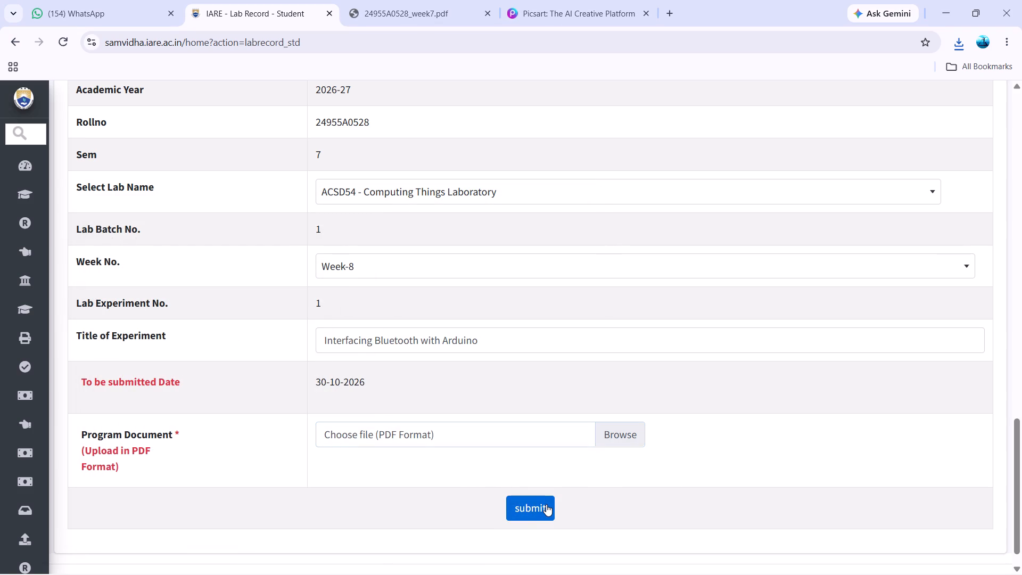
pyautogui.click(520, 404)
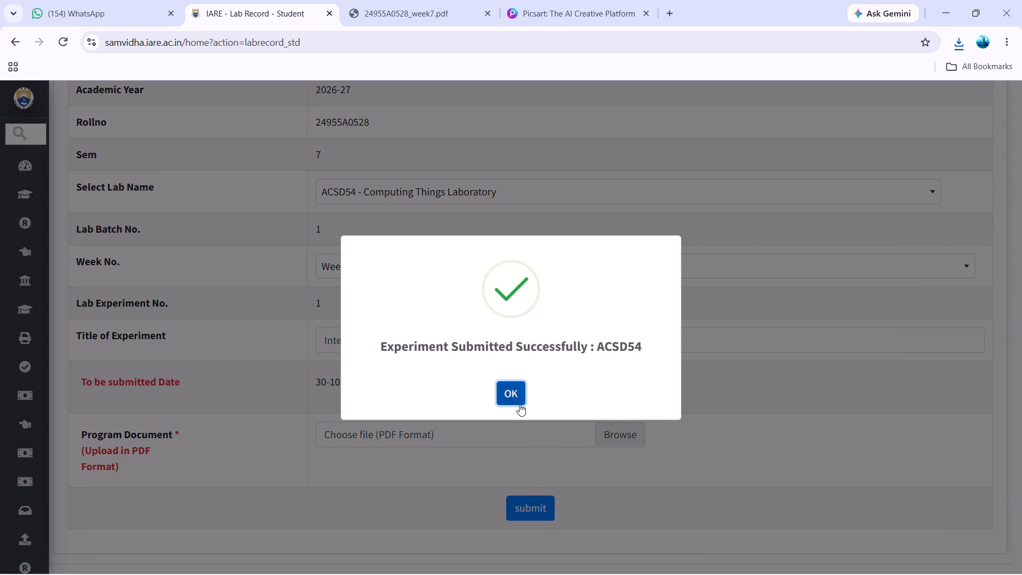
# Open the uploaded Week-8 PDF from the submitted records list and examine its evaluation table and write-up.
pyautogui.scroll(5, 520, 404)
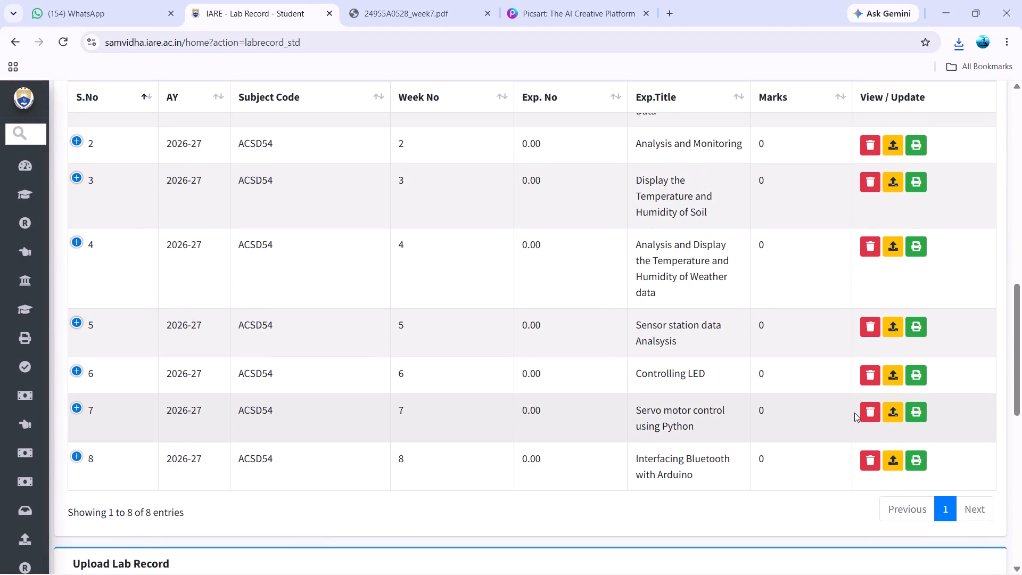
pyautogui.click(916, 457)
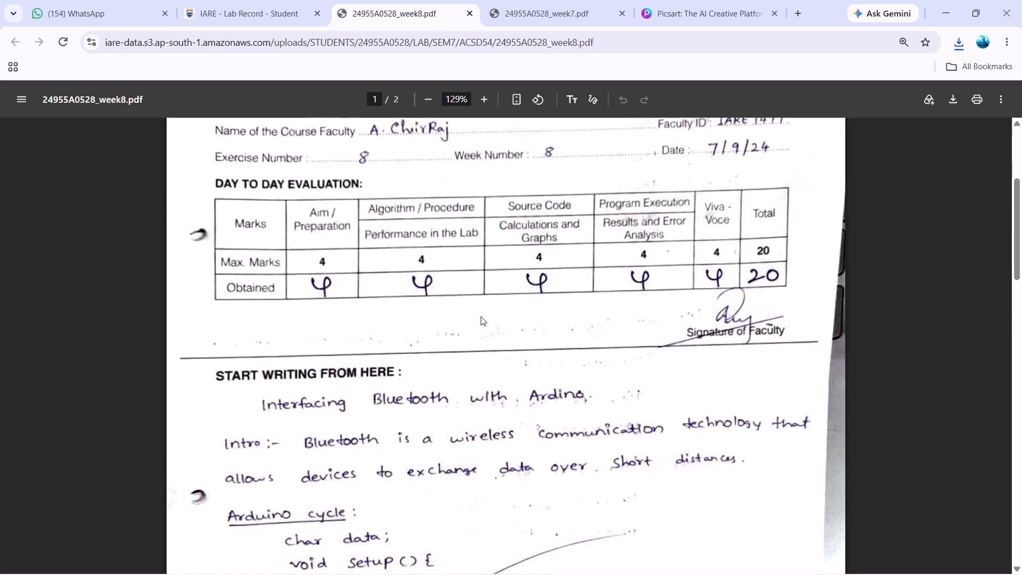
pyautogui.press('Escape')
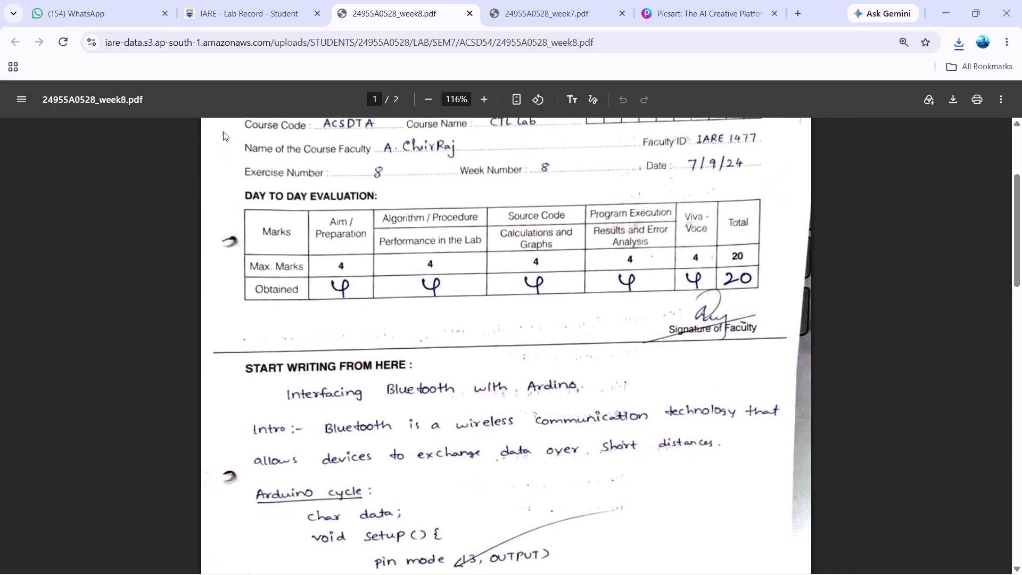
pyautogui.hscroll(6, 223, 132)
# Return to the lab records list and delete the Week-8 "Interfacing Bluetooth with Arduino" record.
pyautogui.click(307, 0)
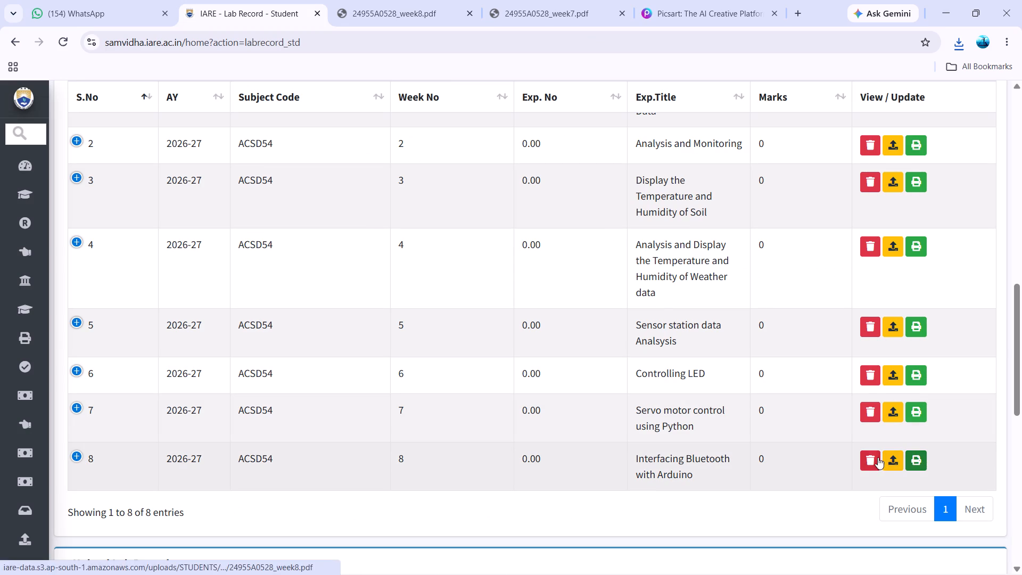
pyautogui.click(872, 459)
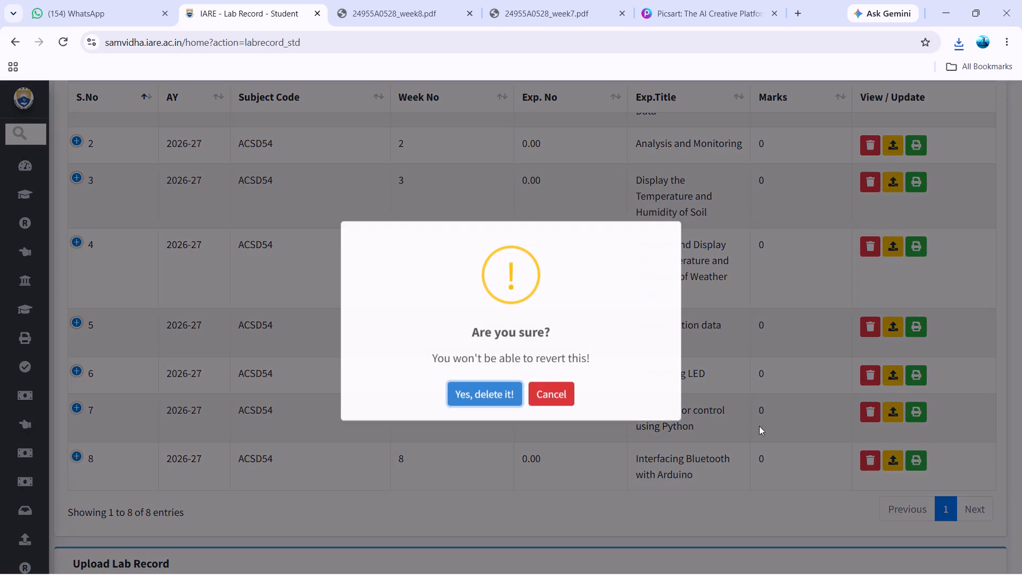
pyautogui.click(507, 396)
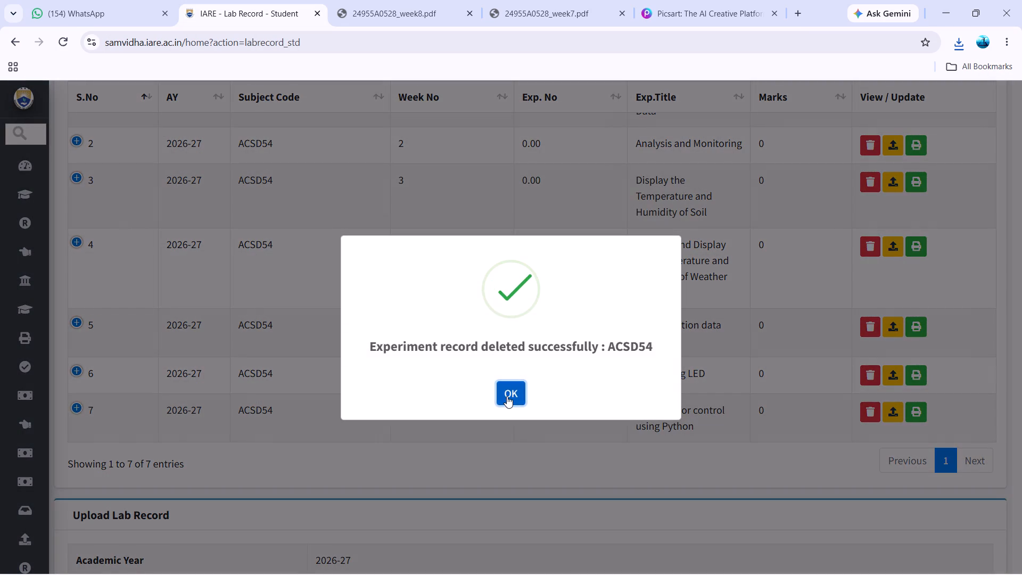
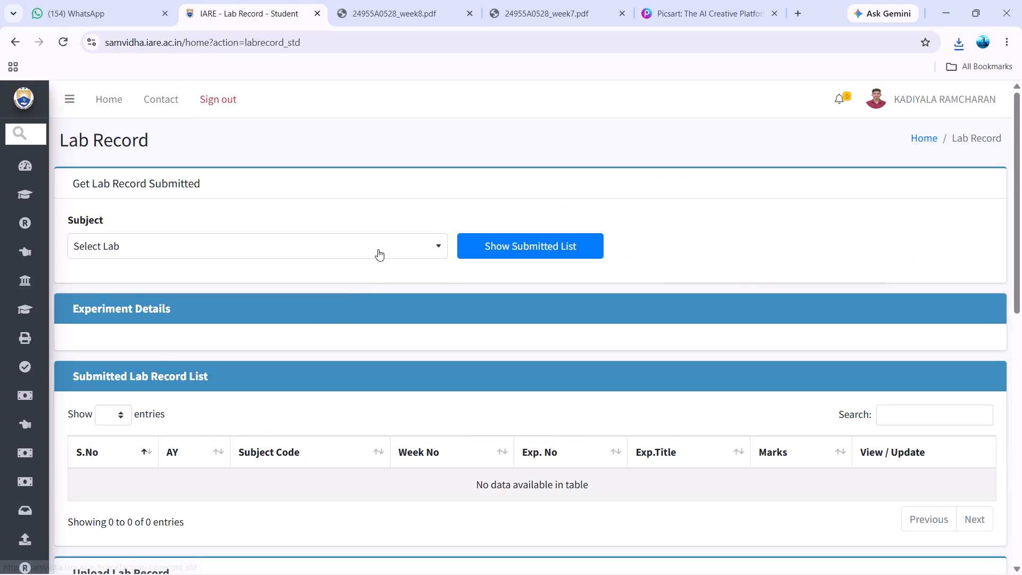
# Show the experiment details and submitted lab record list for ACSD54 - Computing Things Laboratory.
pyautogui.moveTo(378, 249); pyautogui.dragTo(353, 306)
pyautogui.moveTo(353, 306); pyautogui.dragTo(403, 241)
pyautogui.click(403, 241)
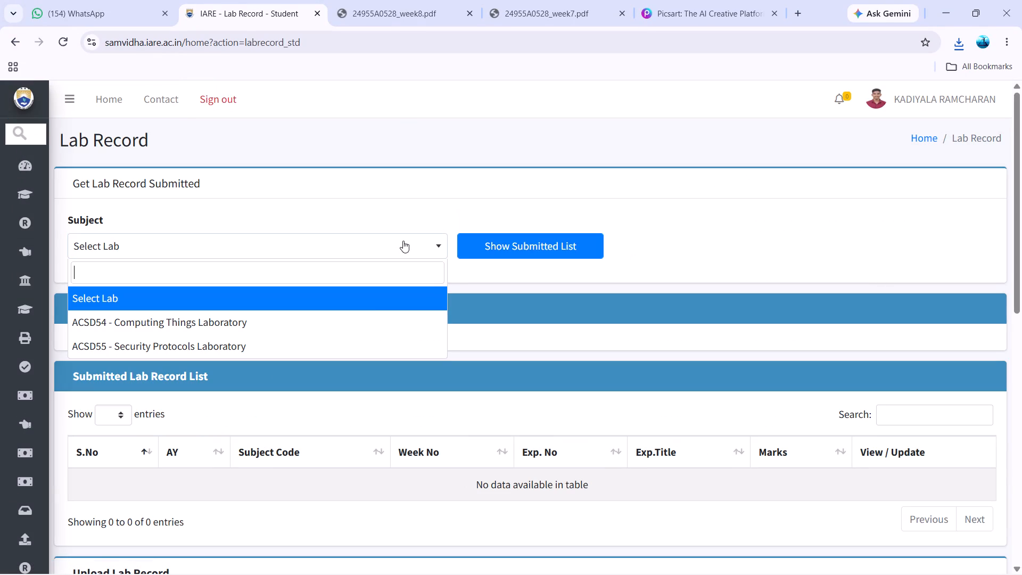
pyautogui.click(369, 315)
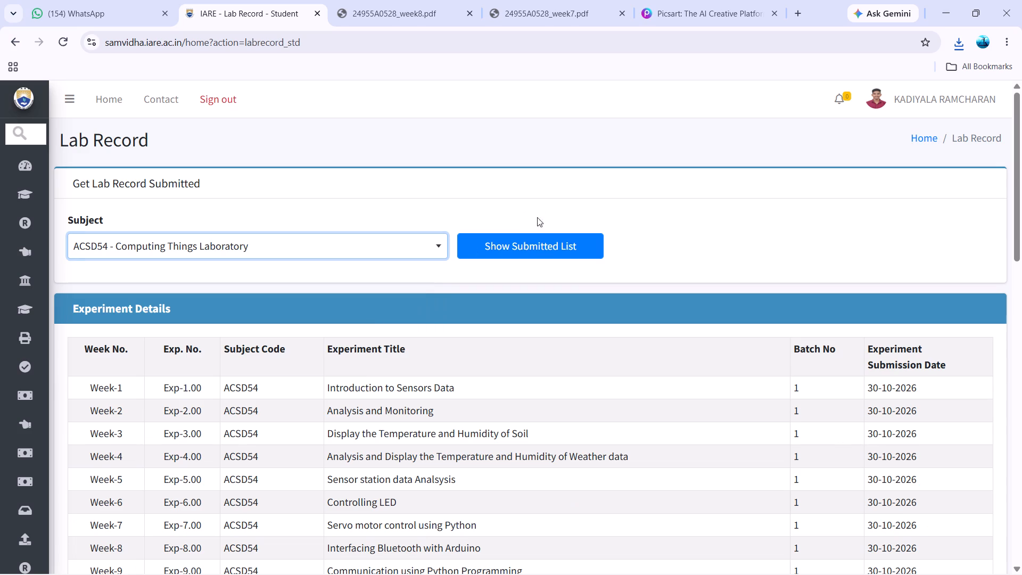
pyautogui.click(524, 242)
pyautogui.scroll(-6, 537, 352)
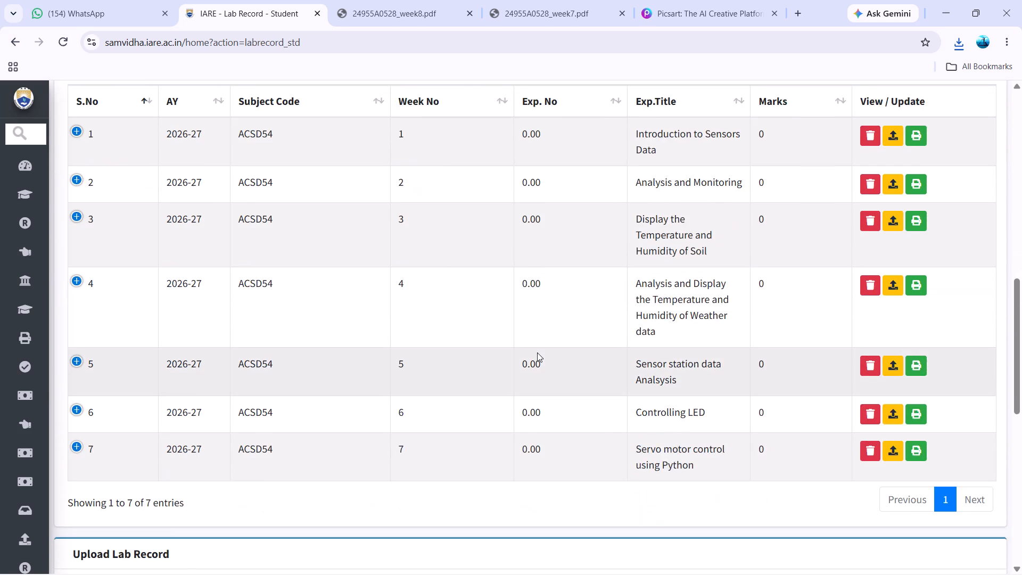
# Fill in the lab record upload form for ACSD54 - Computing Things Laboratory, Week-8, with the copied experiment title "Interfacing Bluetooth with Arduino".
pyautogui.scroll(4, 537, 352)
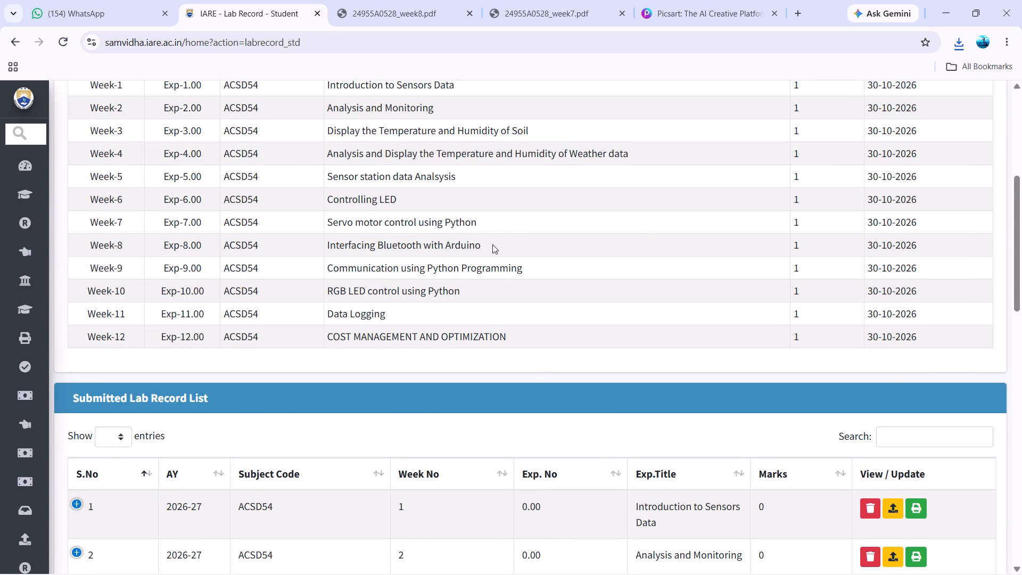
pyautogui.moveTo(492, 244); pyautogui.dragTo(324, 247)
pyautogui.hotkey('ctrl', 'c')
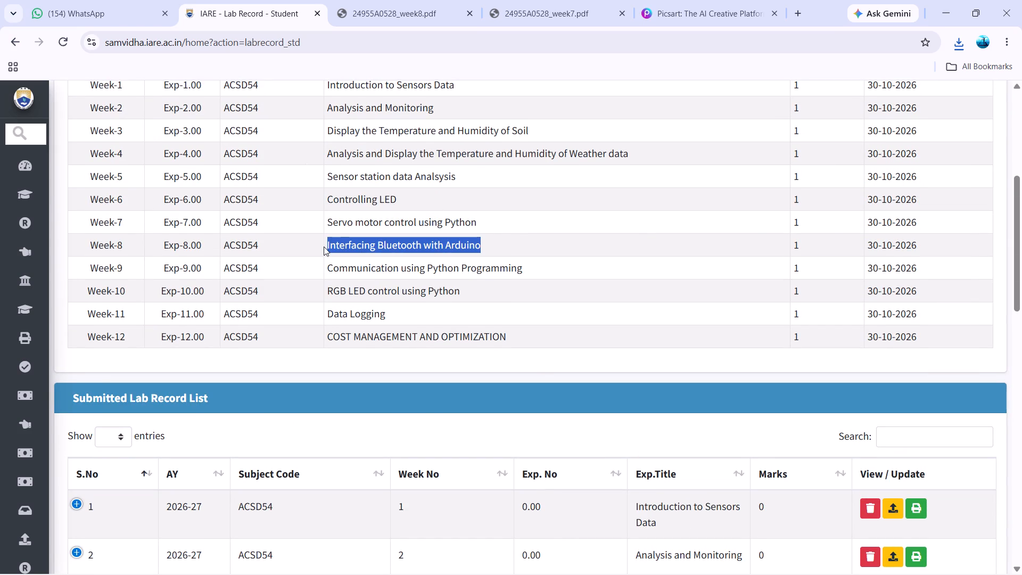
pyautogui.scroll(-6, 324, 247)
pyautogui.scroll(-2, 358, 415)
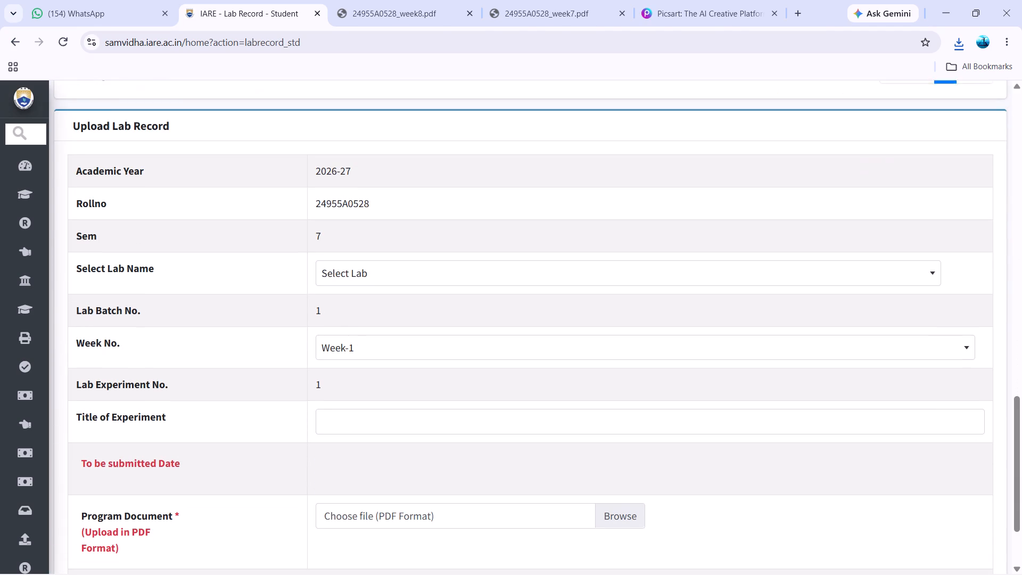
pyautogui.click(419, 330)
pyautogui.scroll(-1, 361, 538)
pyautogui.scroll(-1, 407, 415)
pyautogui.click(402, 432)
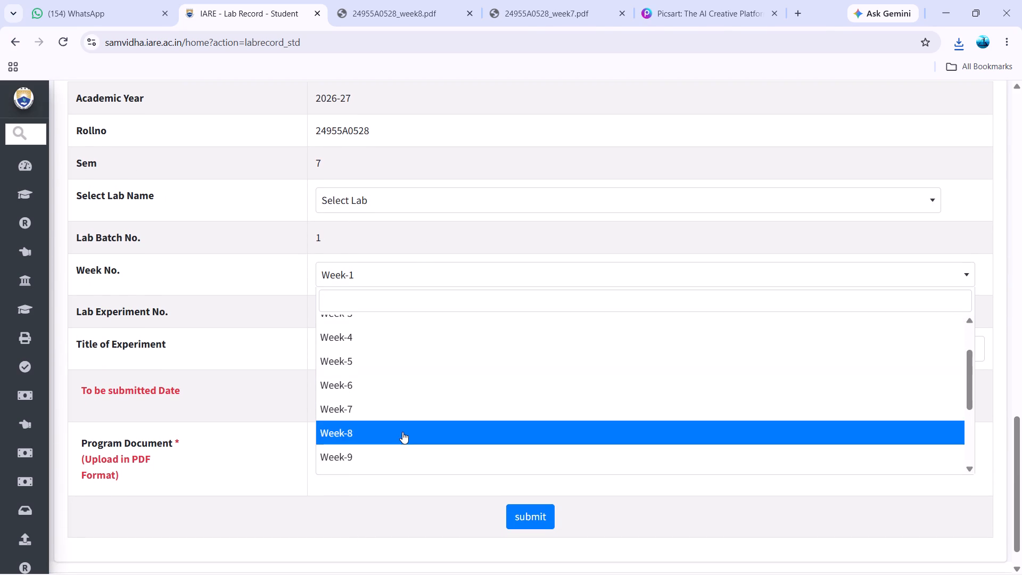
pyautogui.click(423, 206)
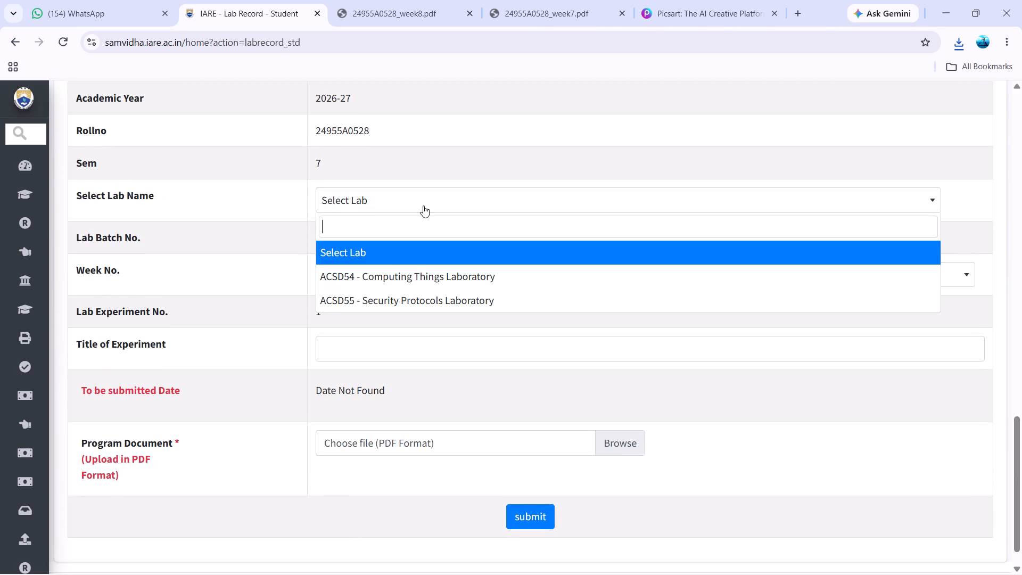
pyautogui.click(410, 267)
pyautogui.click(388, 354)
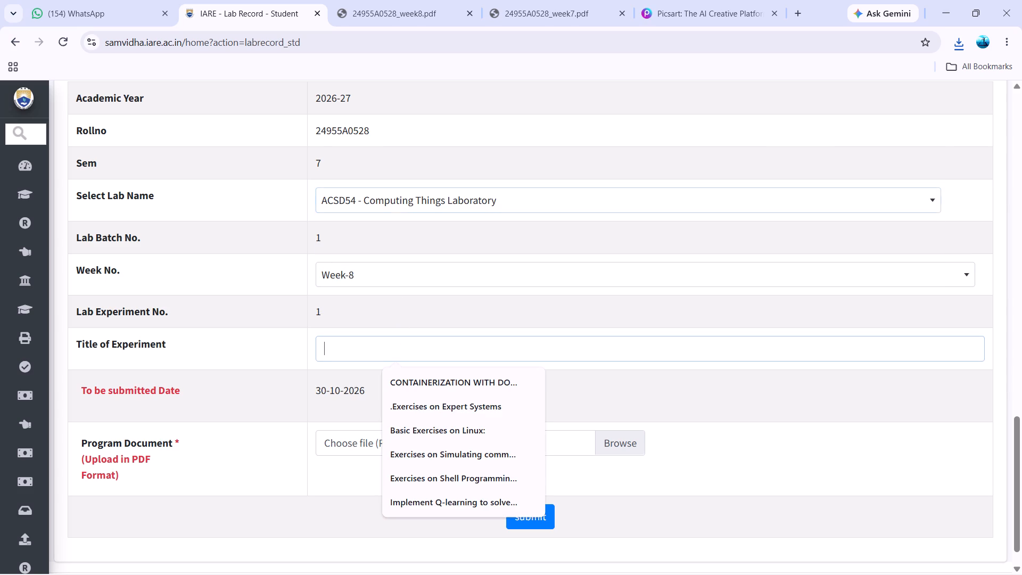
pyautogui.hotkey('ctrl', 'v')
# Attach week 8 (2).pdf as the program document, submit the Week-8 lab record, and close its confirmation.
pyautogui.click(368, 438)
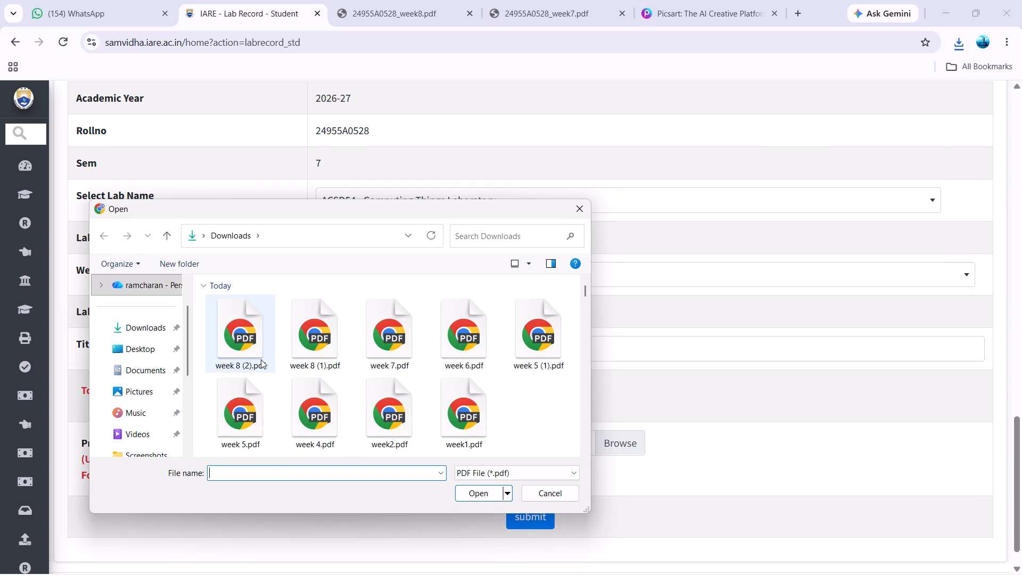
pyautogui.doubleClick(261, 359)
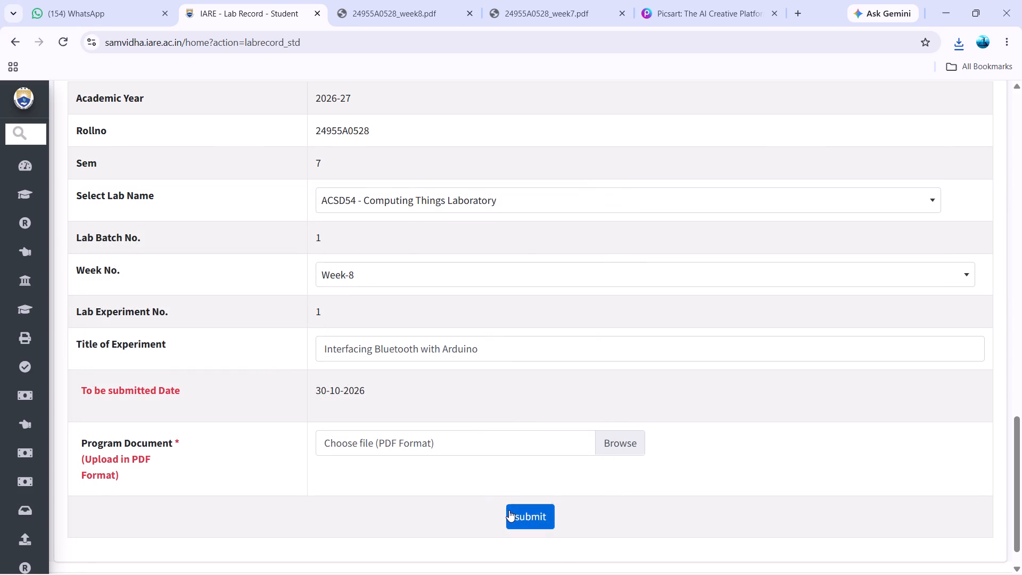
pyautogui.click(509, 510)
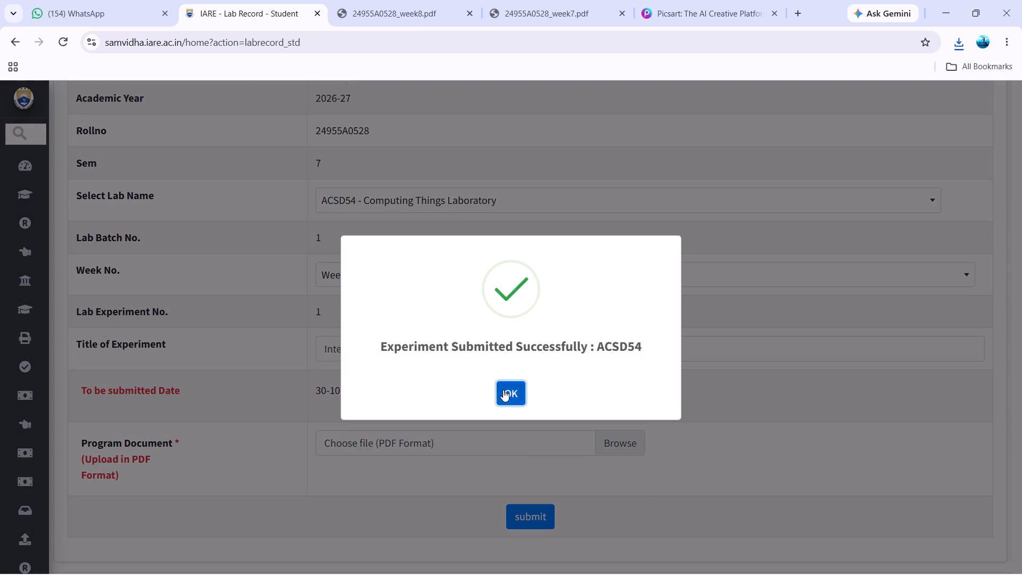
pyautogui.click(503, 390)
# Open the newly uploaded Week-8 PDF from the submitted lab record list to check it.
pyautogui.scroll(7, 503, 390)
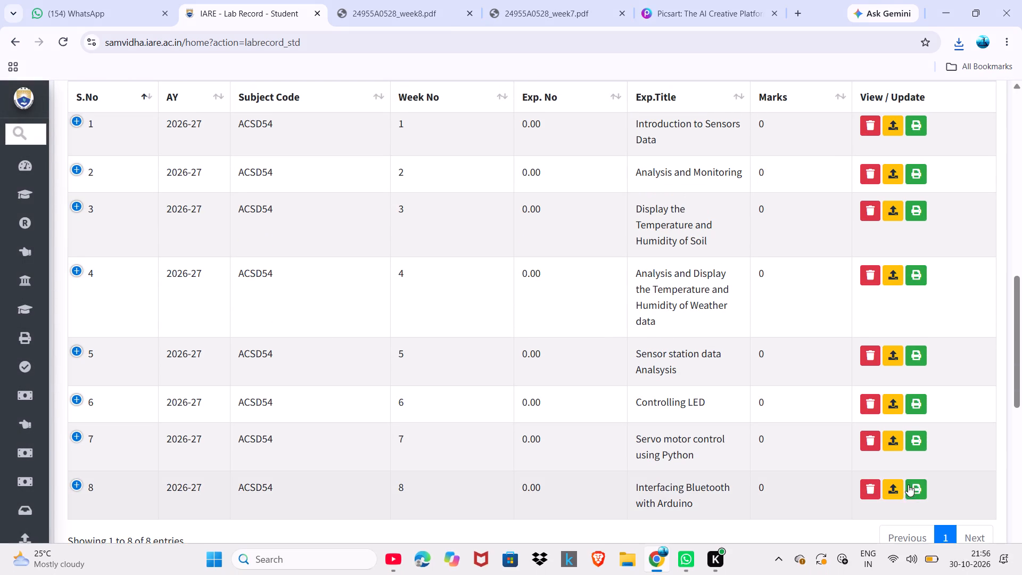
pyautogui.click(913, 486)
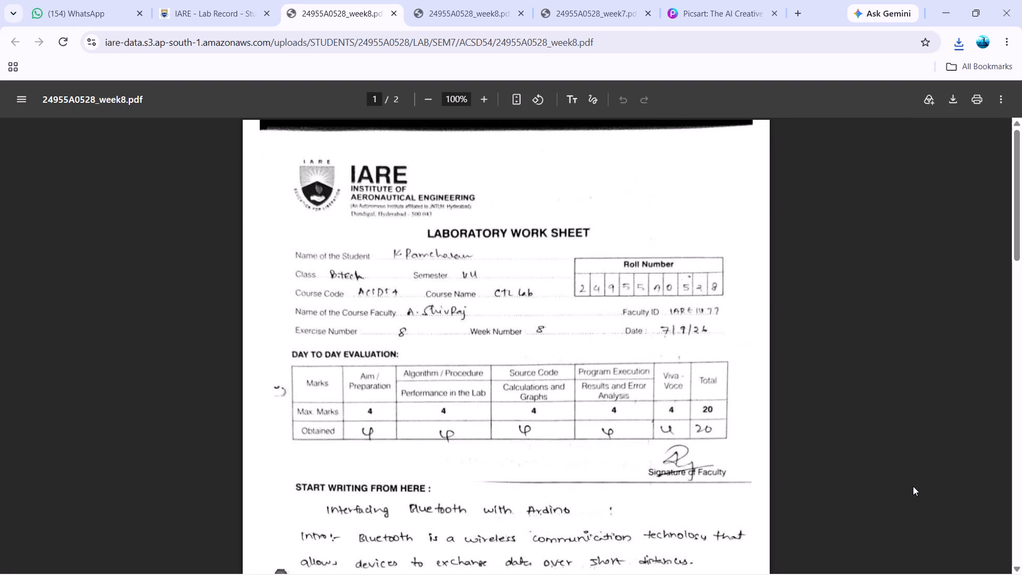
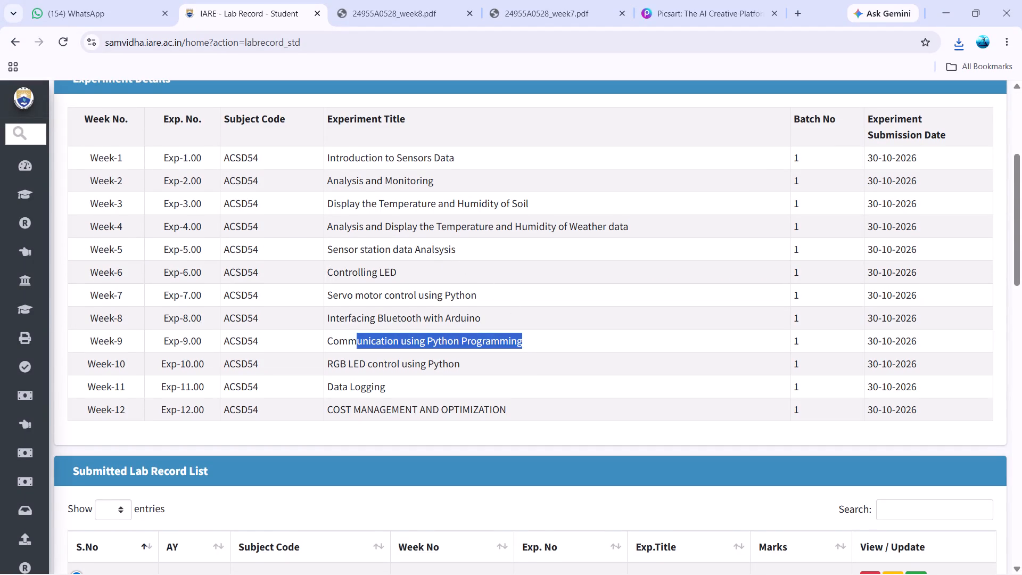
# Fill in the lab record upload form for Week-9 with the copied experiment title "Communication using Python Programming", without leading spaces.
pyautogui.moveTo(346, 338); pyautogui.dragTo(321, 340)
pyautogui.hotkey('ctrl', 'c')
pyautogui.keyDown('ctrl'); pyautogui.scroll(-7, 321, 340); pyautogui.keyUp('ctrl')
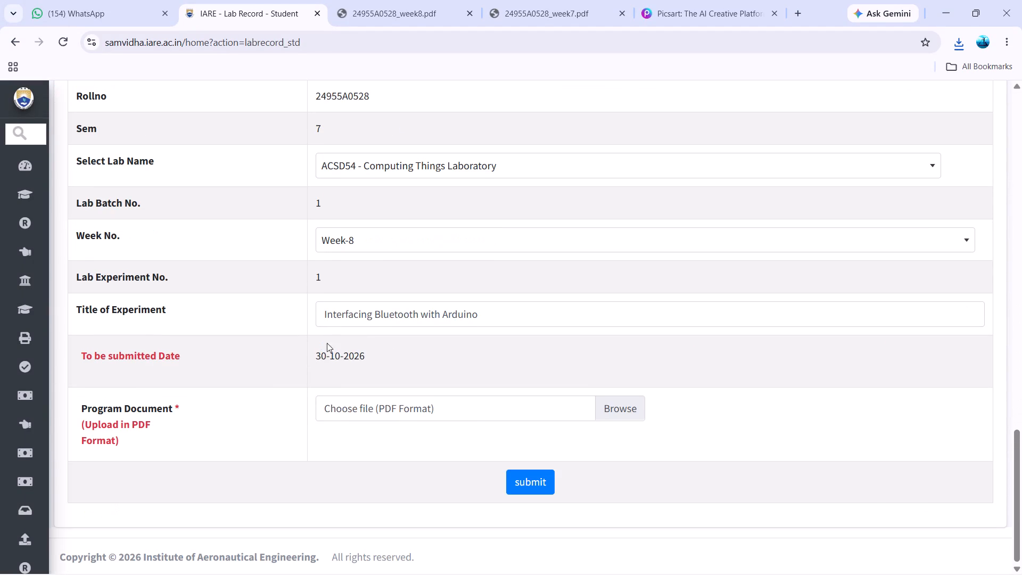
pyautogui.click(403, 319)
pyautogui.hotkey('ctrl', 'a')
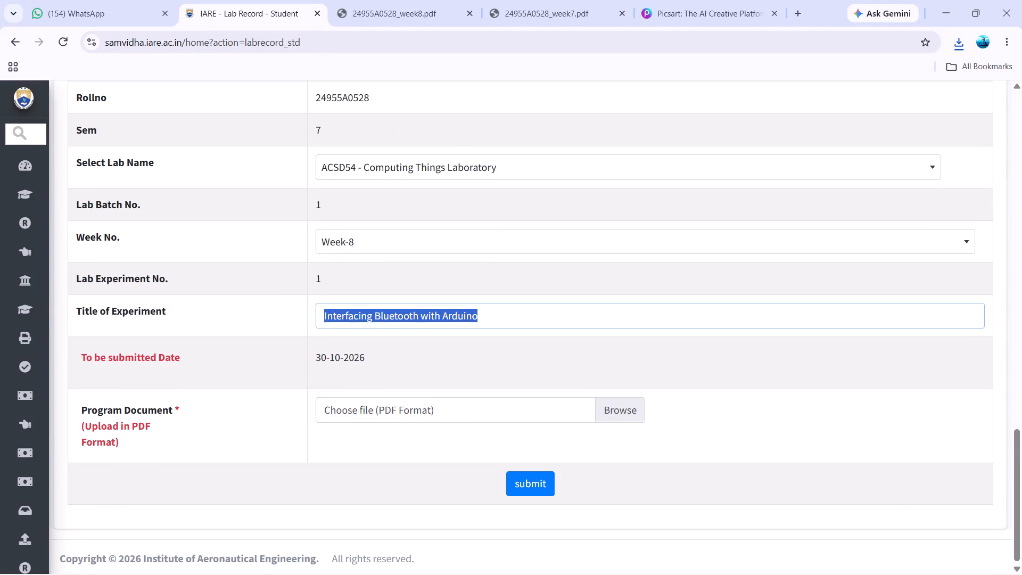
pyautogui.hotkey('ctrl', 'v')
pyautogui.doubleClick(341, 318)
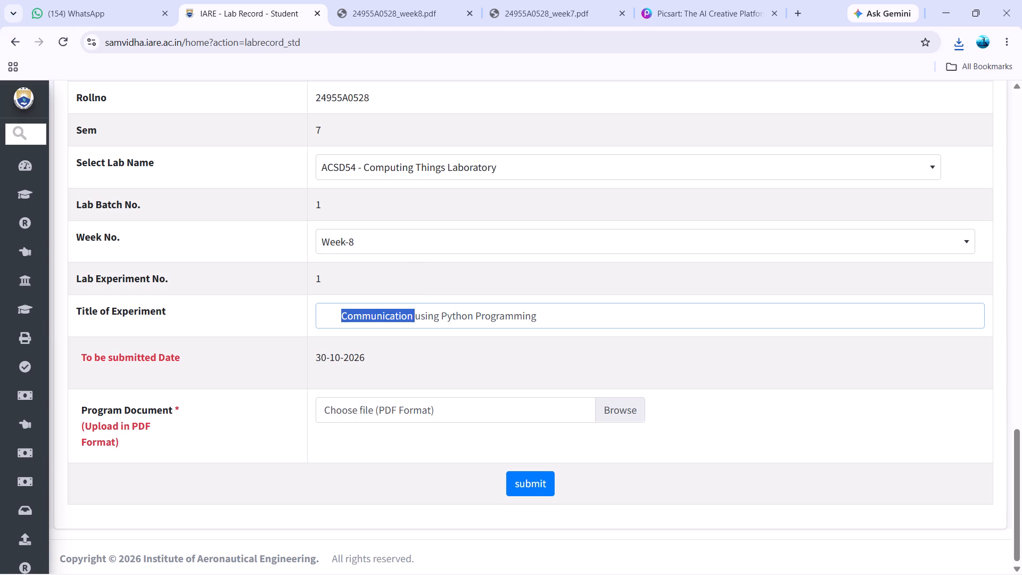
pyautogui.click(341, 318)
pyautogui.click(338, 318)
pyautogui.click(338, 318)
pyautogui.press('BackSpace')
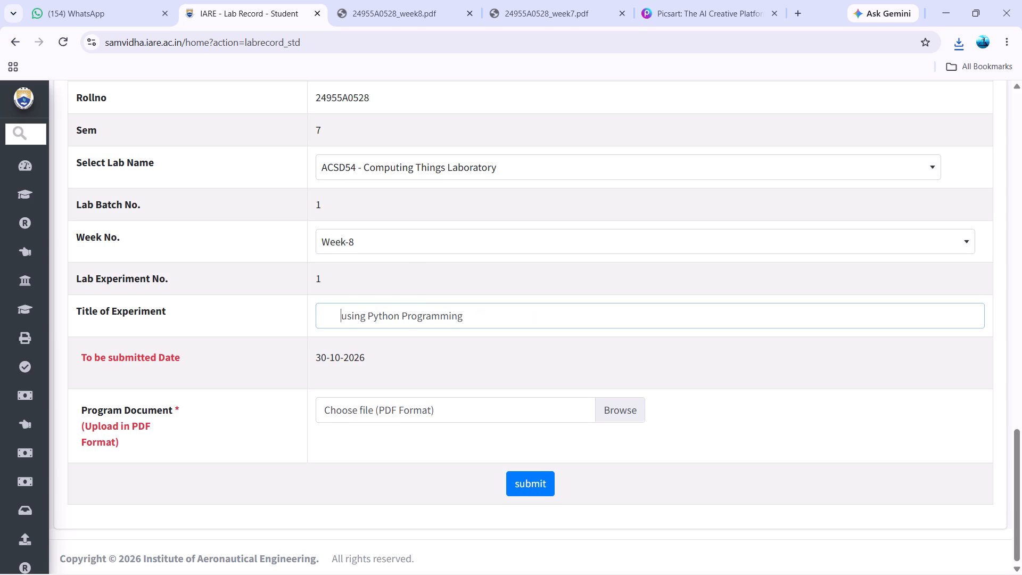
pyautogui.hotkey('ctrl', 'z')
pyautogui.click(338, 318)
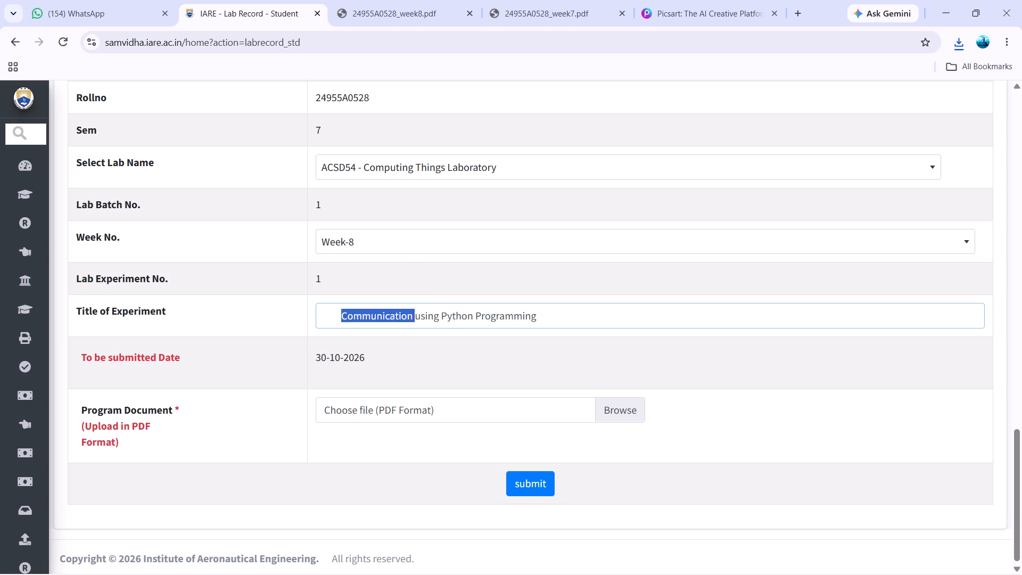
pyautogui.press('BackSpace')
pyautogui.press('BackSpace')
pyautogui.click(368, 237)
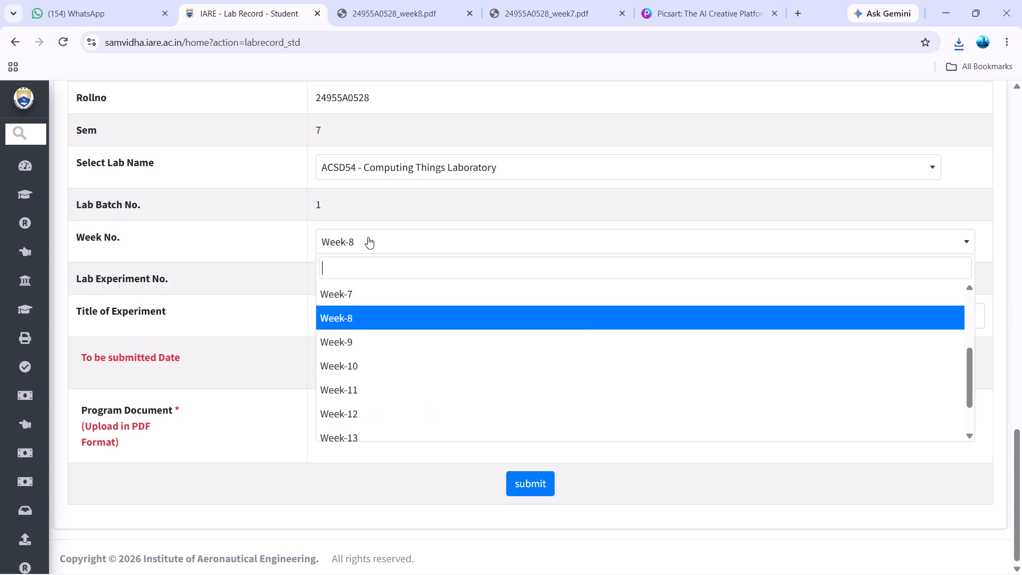
pyautogui.click(374, 336)
# Attach week 9.pdf as the program document, submit the Week-9 lab record, and close its confirmation.
pyautogui.click(455, 420)
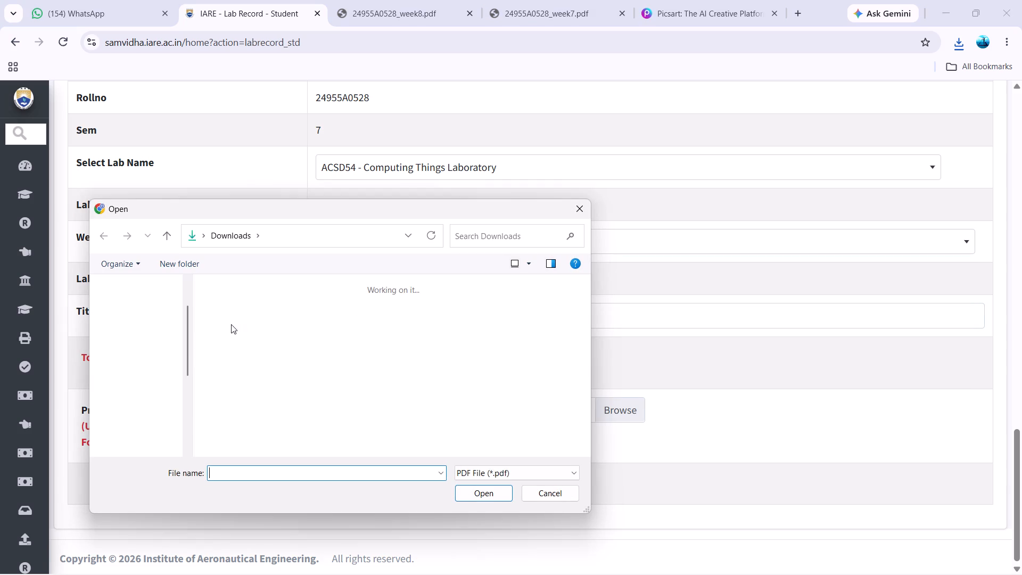
pyautogui.doubleClick(229, 325)
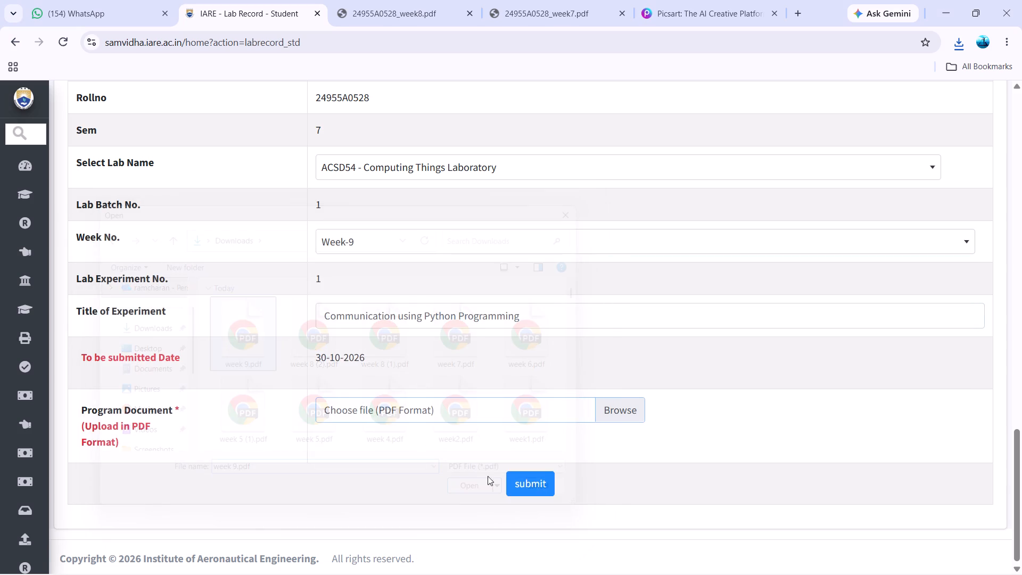
pyautogui.click(518, 474)
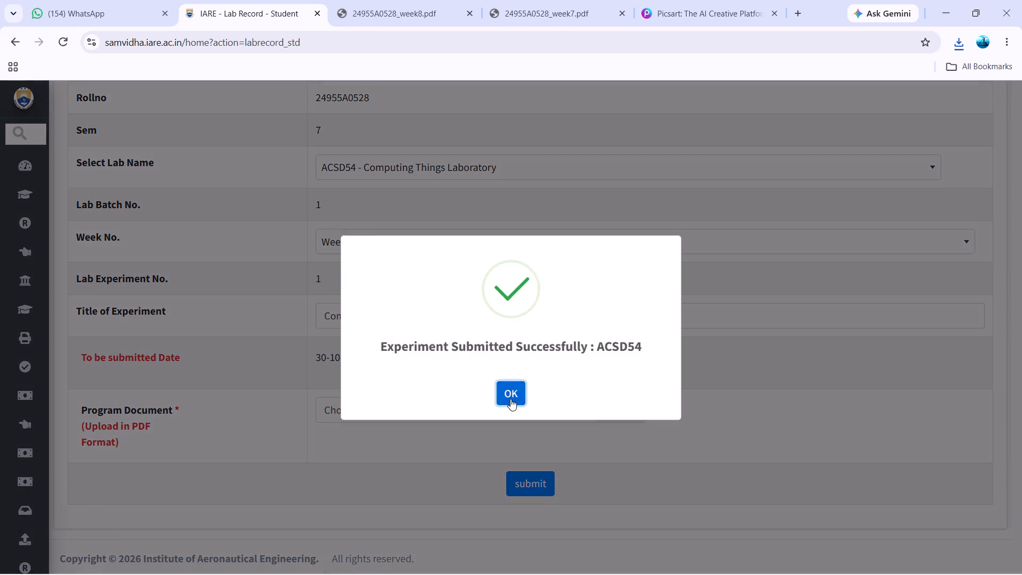
pyautogui.click(510, 399)
# Fill in the lab record upload form for Week-10 with the copied experiment title "RGB LED control using Python", without leading spaces.
pyautogui.scroll(4, 510, 399)
pyautogui.scroll(-2, 510, 399)
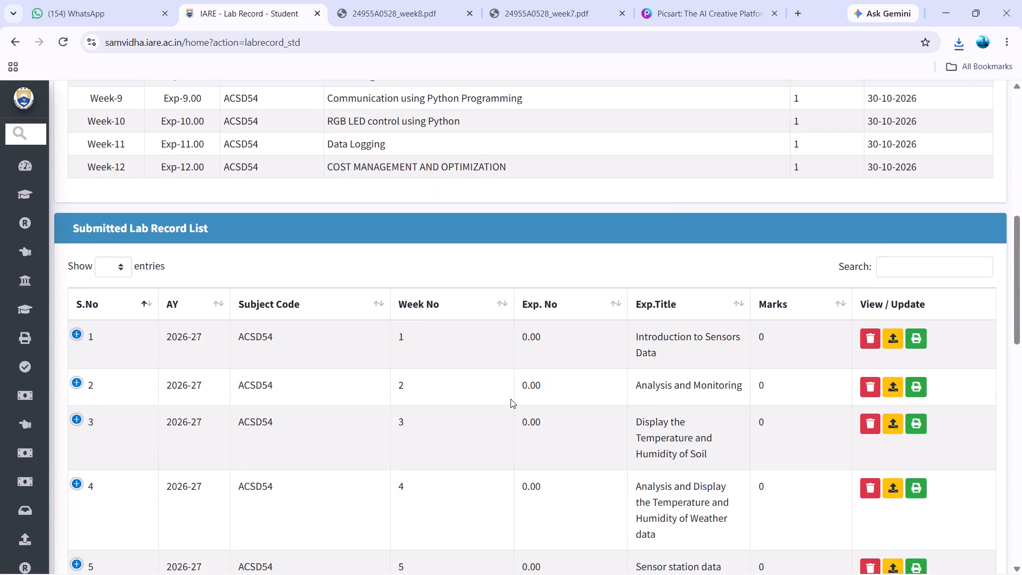
pyautogui.scroll(-3, 510, 399)
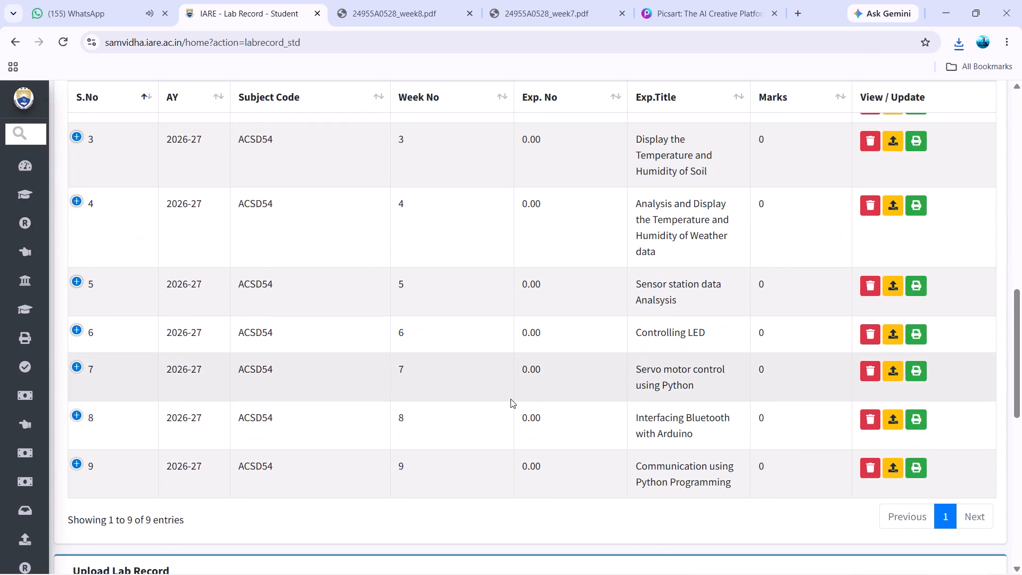
pyautogui.scroll(5, 510, 399)
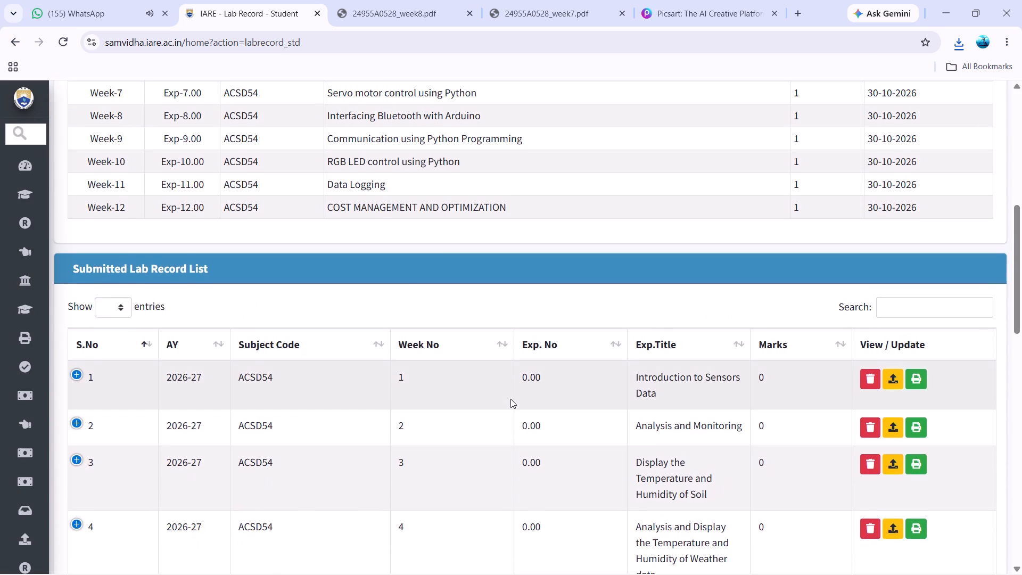
pyautogui.scroll(1, 510, 399)
pyautogui.moveTo(472, 208); pyautogui.dragTo(315, 212)
pyautogui.hotkey('ctrl', 'c')
pyautogui.scroll(-3, 315, 212)
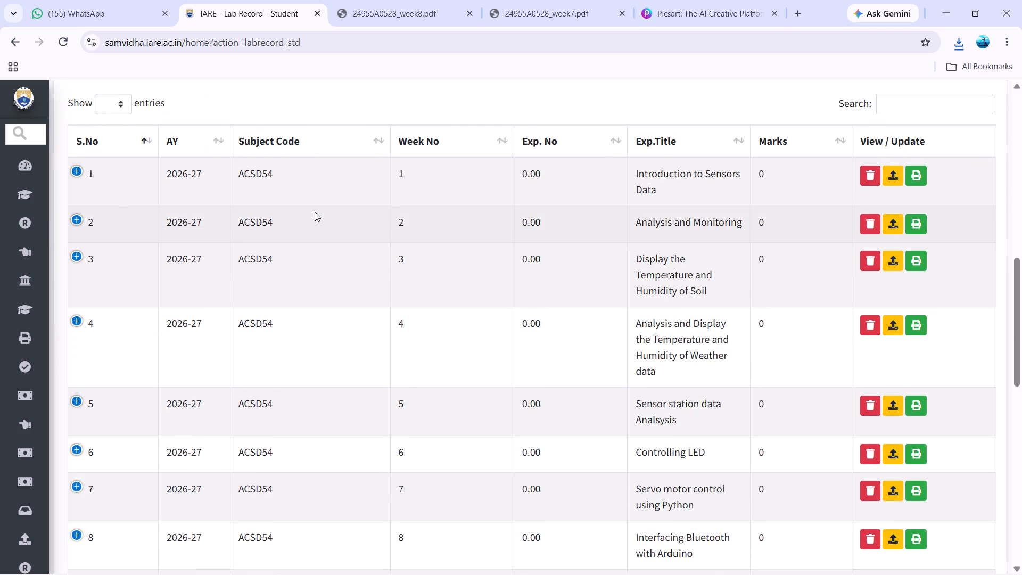
pyautogui.scroll(-4, 315, 212)
pyautogui.click(376, 275)
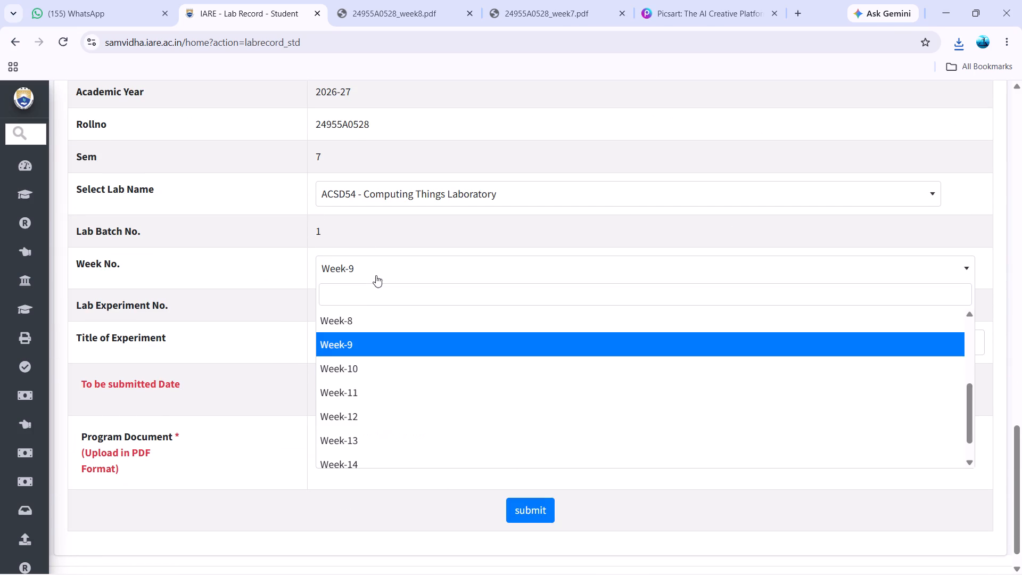
pyautogui.click(365, 379)
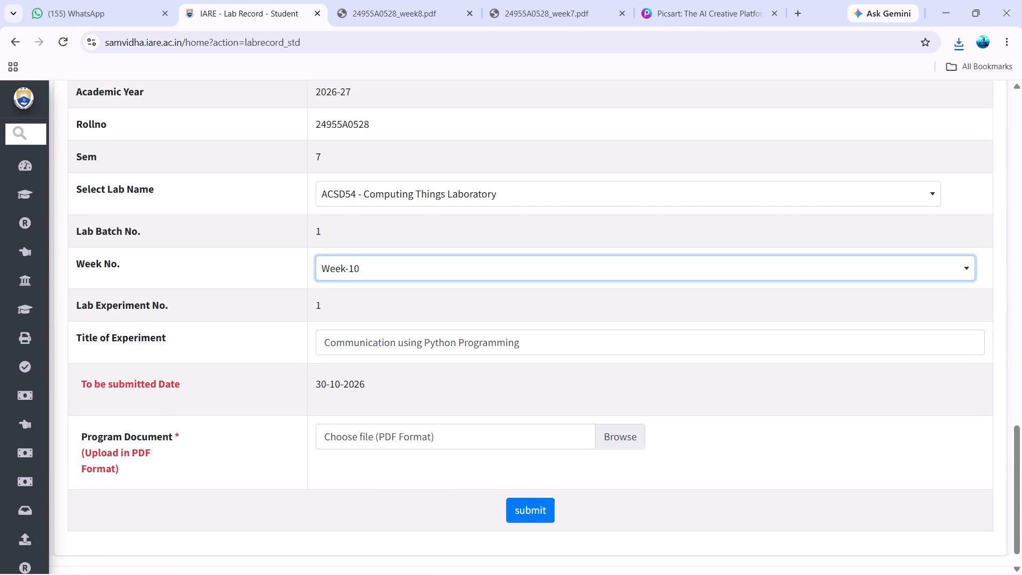
pyautogui.click(394, 348)
pyautogui.hotkey('ctrl', 'a')
pyautogui.hotkey('ctrl', 'v')
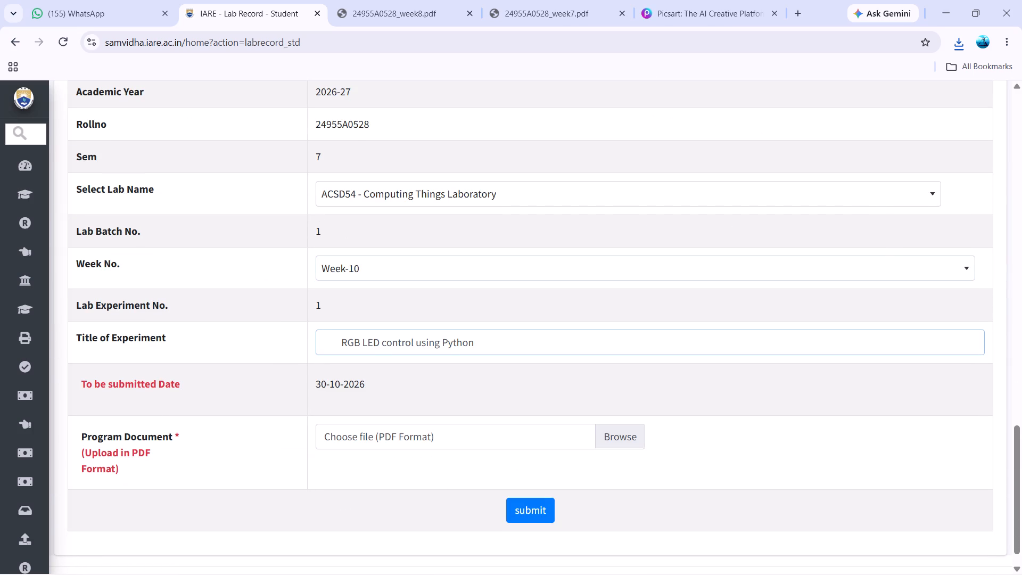
pyautogui.click(340, 344)
pyautogui.press('BackSpace')
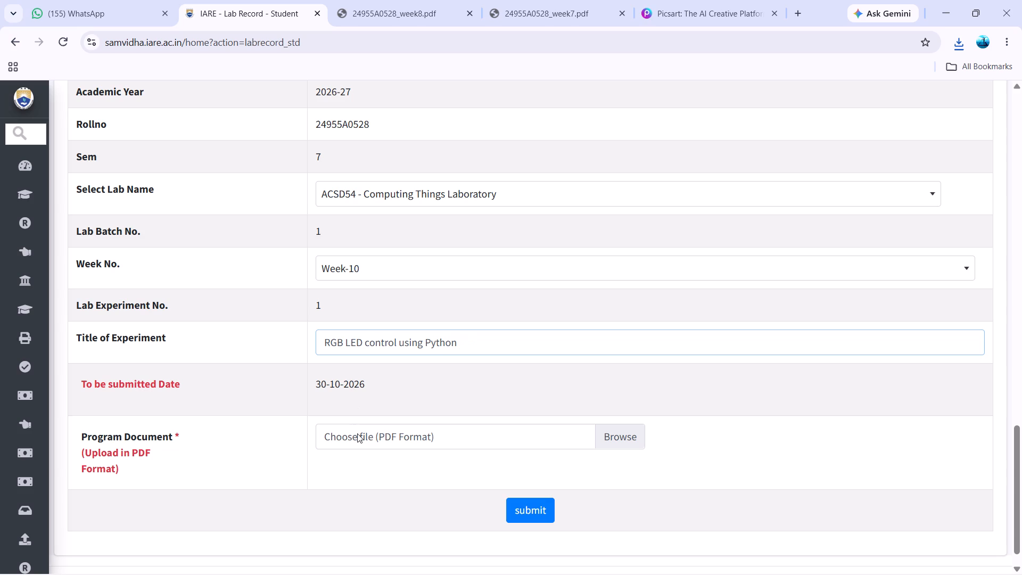
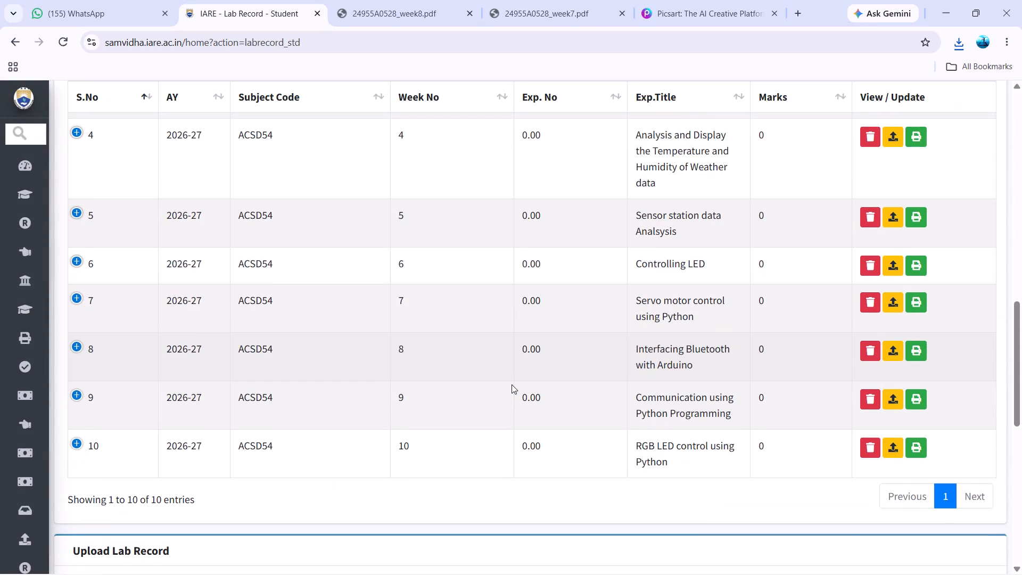
# Check the submitted lab record list against the ACSD54 experiment details to find the experiment that follows Week-10.
pyautogui.scroll(-1, 512, 384)
pyautogui.scroll(8, 512, 384)
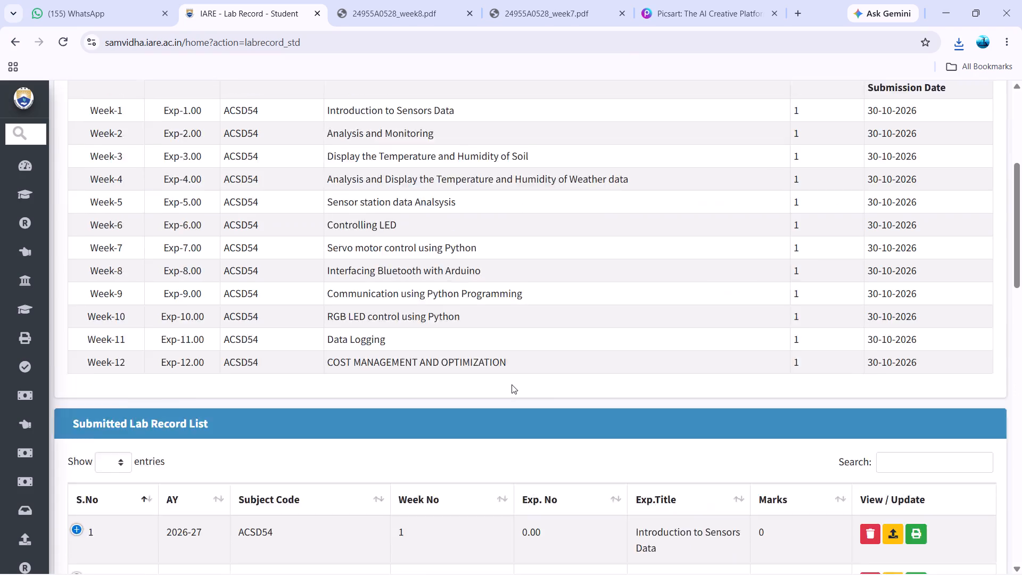
pyautogui.scroll(-2, 512, 384)
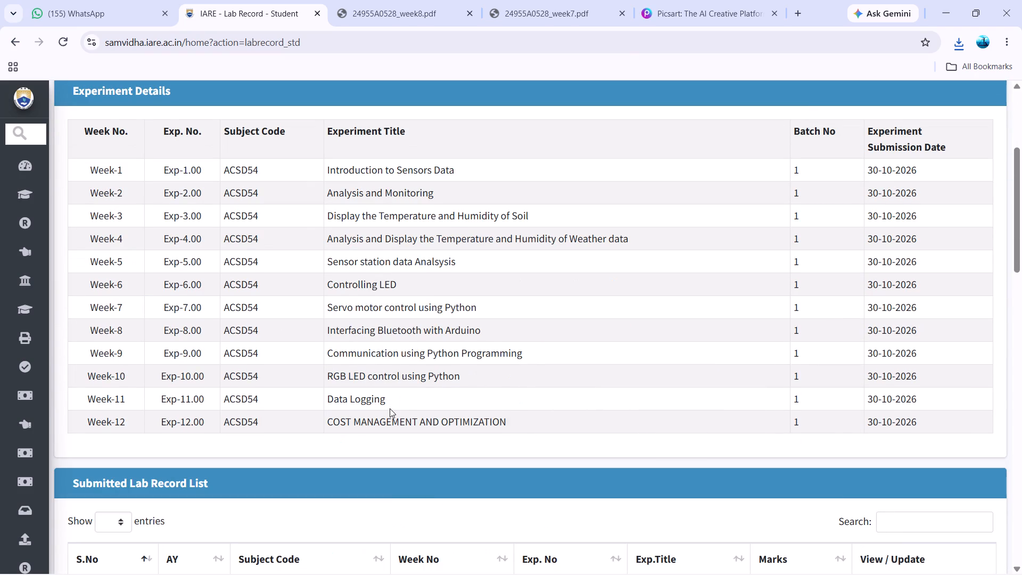
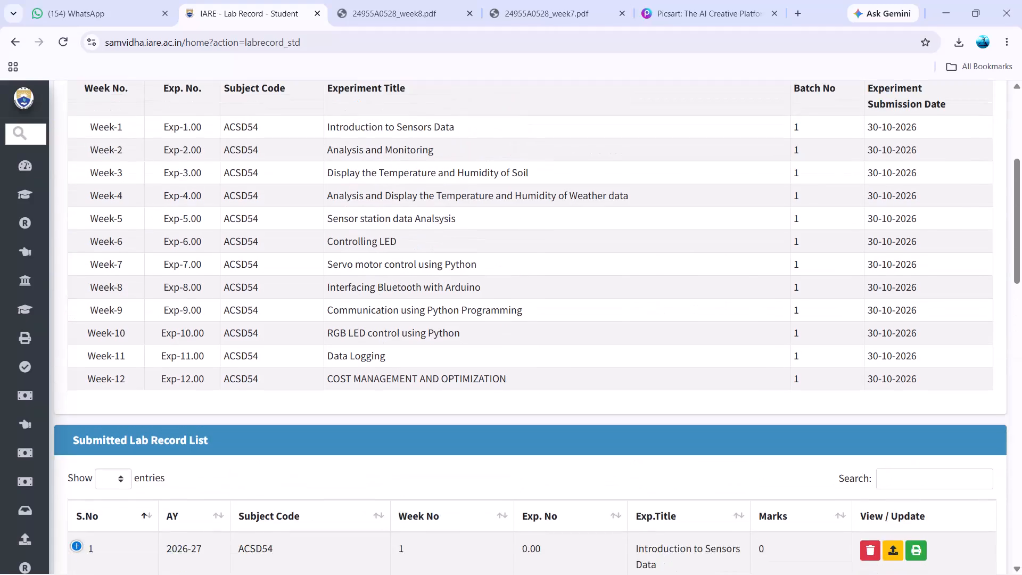
# Replace the upload form's experiment title with "Data Logging", copied from the experiment details, and set the week number to Week-11.
pyautogui.moveTo(392, 401); pyautogui.dragTo(343, 395)
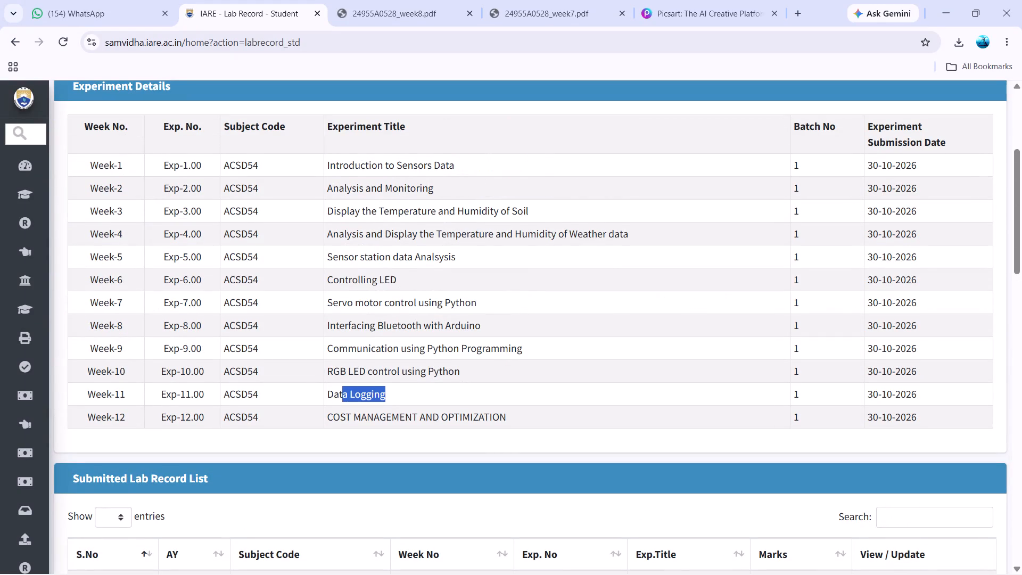
pyautogui.moveTo(343, 395); pyautogui.dragTo(327, 395)
pyautogui.hotkey('ctrl', 'c')
pyautogui.keyDown('ctrl'); pyautogui.scroll(-7, 327, 395); pyautogui.keyUp('ctrl')
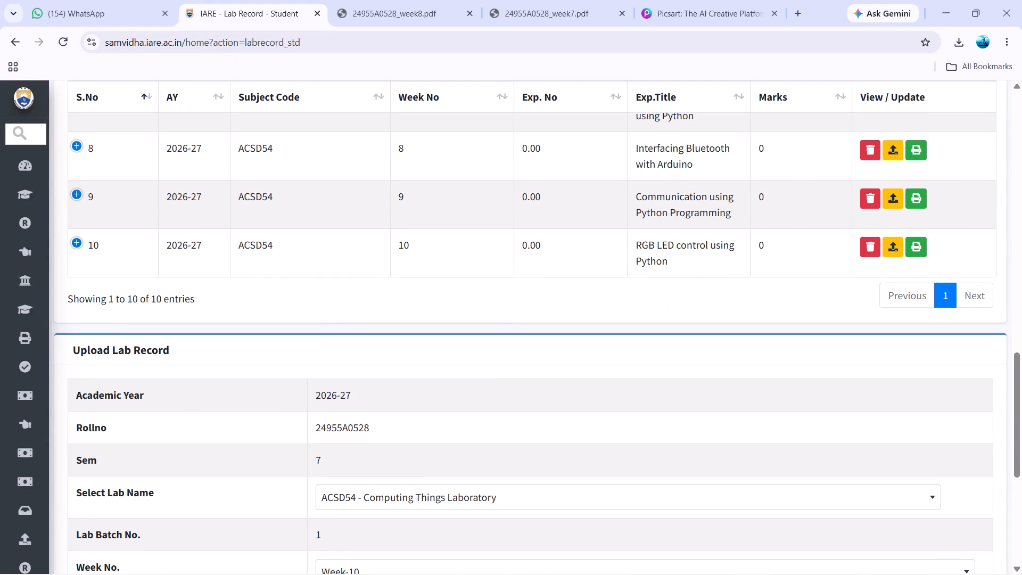
pyautogui.scroll(-2, 327, 395)
pyautogui.click(393, 498)
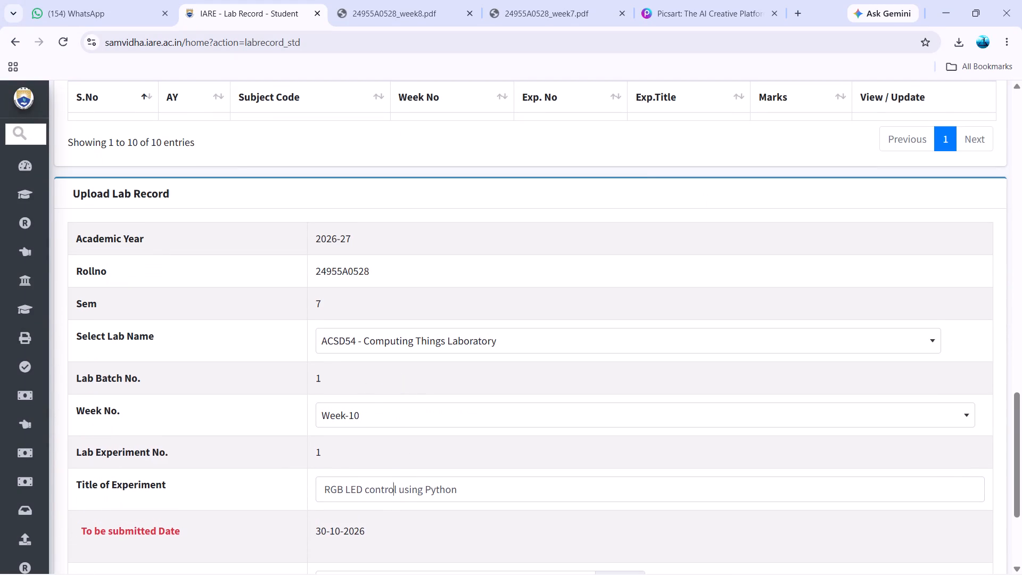
pyautogui.hotkey('ctrl', 'a')
pyautogui.hotkey('ctrl', 'v')
pyautogui.click(377, 423)
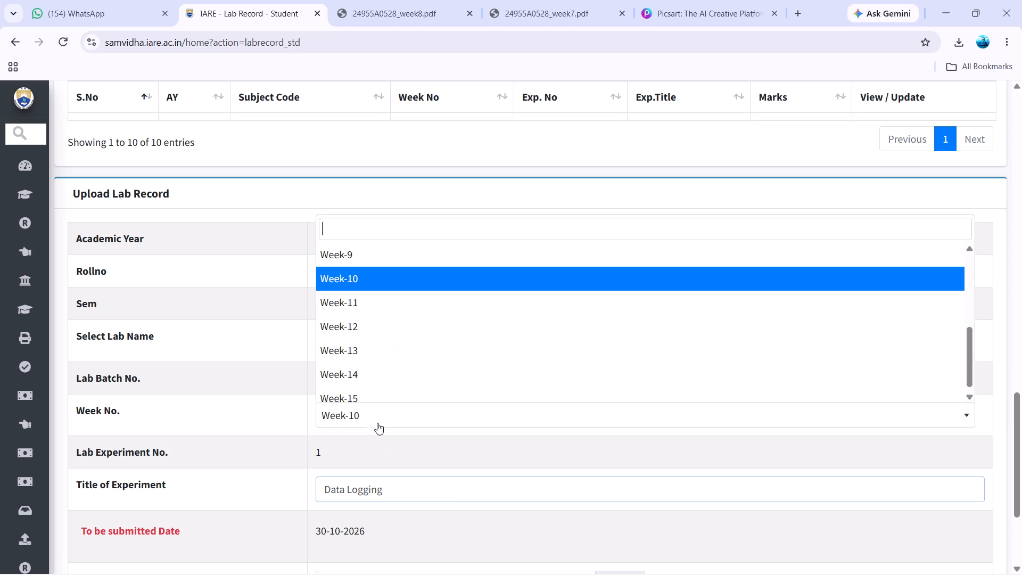
pyautogui.click(390, 307)
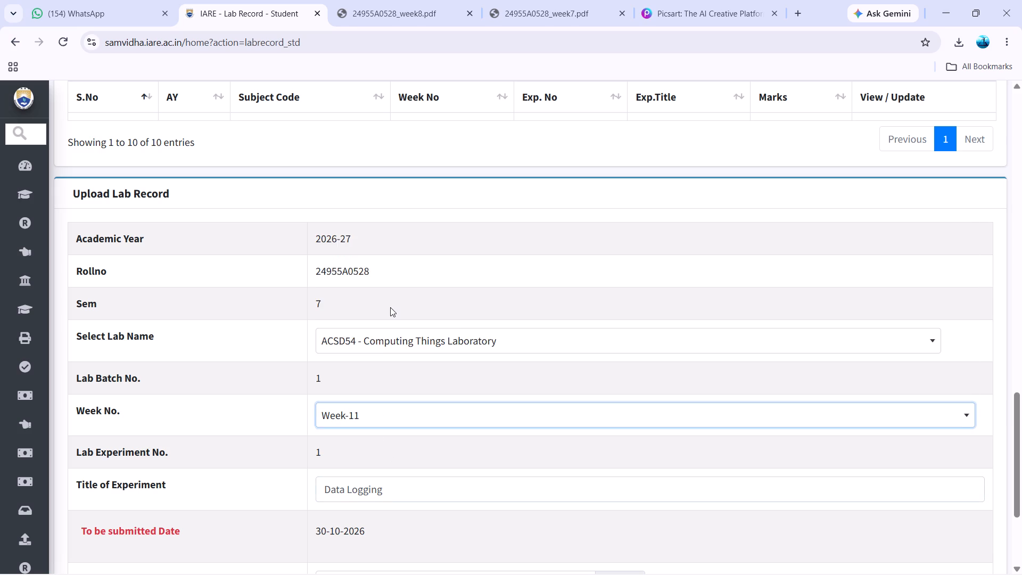
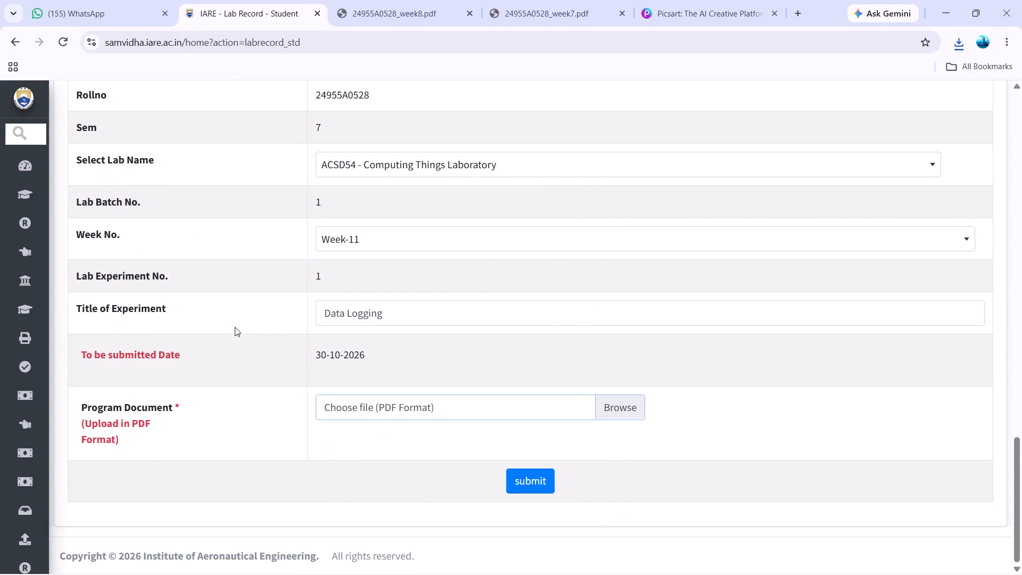
# Submit the Week-11 "Data Logging" lab record and close its confirmation.
pyautogui.click(525, 489)
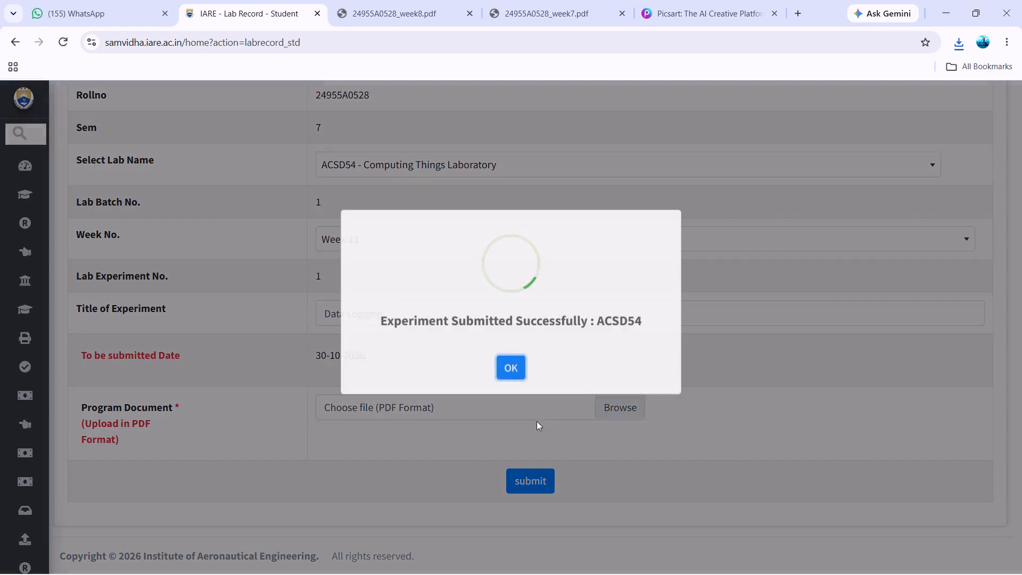
pyautogui.click(513, 390)
# Set the upload form to Week-12 with the title "COST MANAGEMENT AND OPTIMIZATION" copied from the experiment details, and trim the leading blank space.
pyautogui.scroll(4, 513, 390)
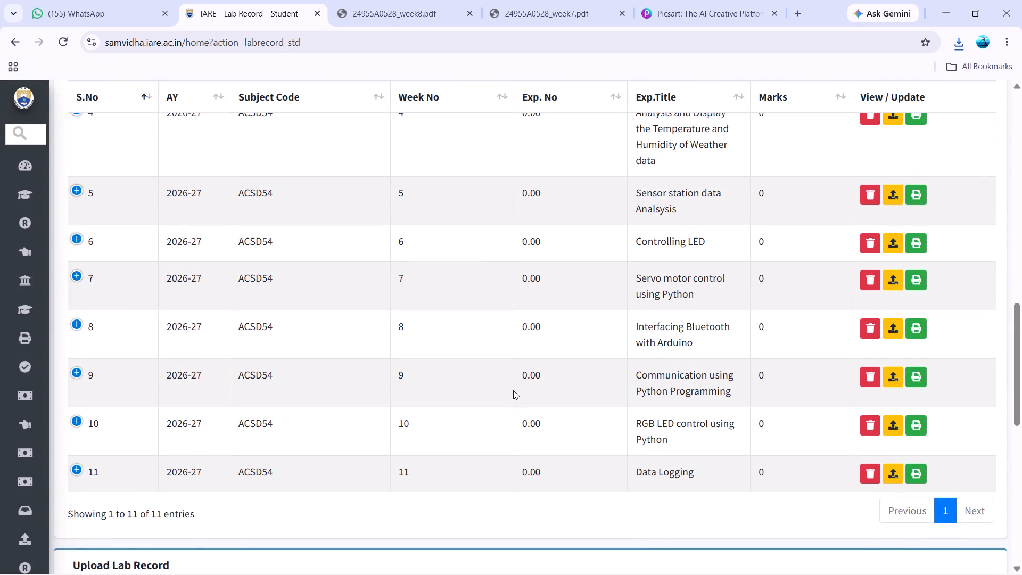
pyautogui.scroll(2, 513, 390)
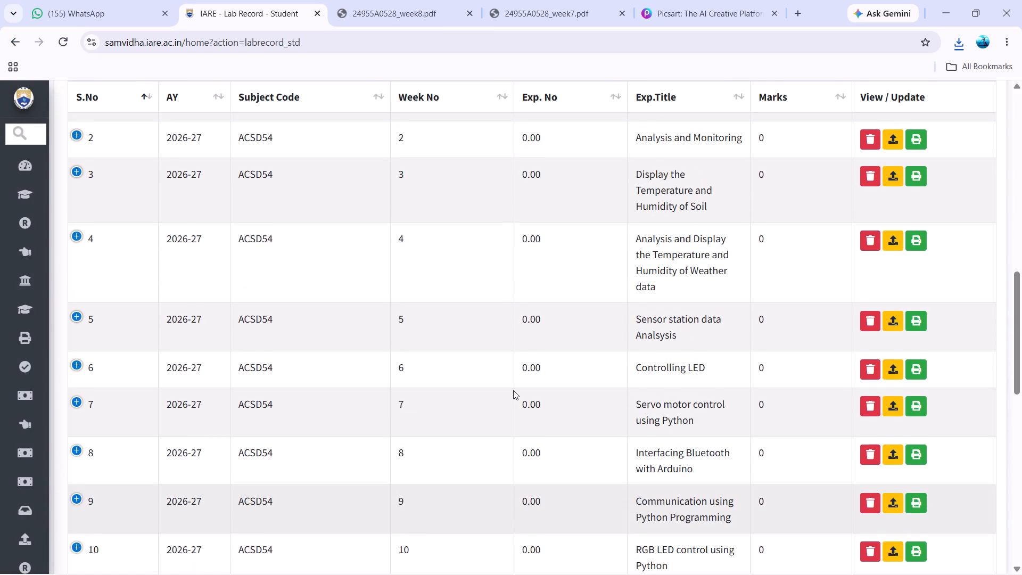
pyautogui.scroll(2, 513, 390)
pyautogui.hscroll(-1, 513, 390)
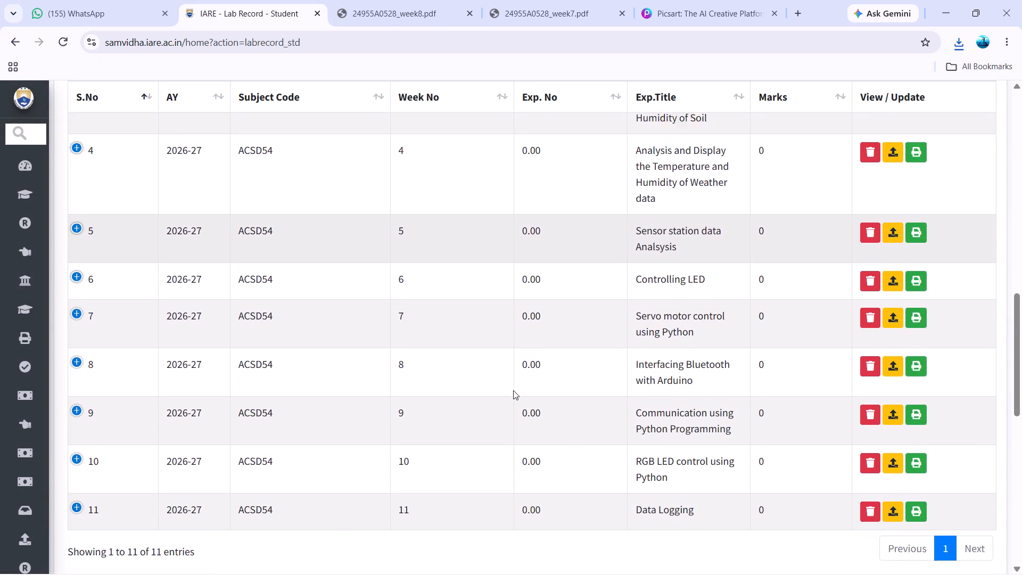
pyautogui.hscroll(-1, 513, 390)
pyautogui.moveTo(520, 213); pyautogui.dragTo(366, 215)
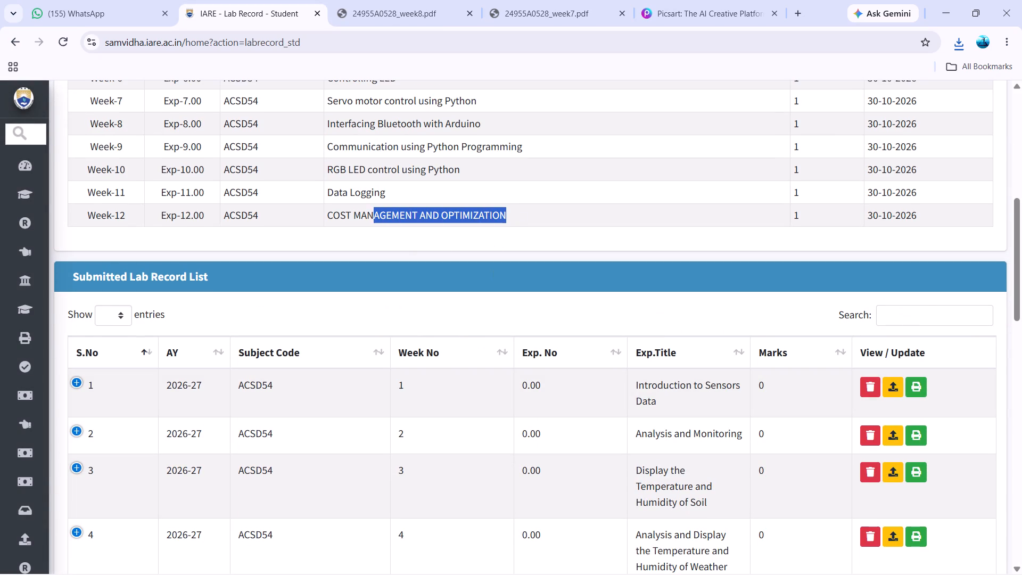
pyautogui.moveTo(366, 215); pyautogui.dragTo(319, 222)
pyautogui.hotkey('ctrl', 'c')
pyautogui.scroll(-7, 319, 222)
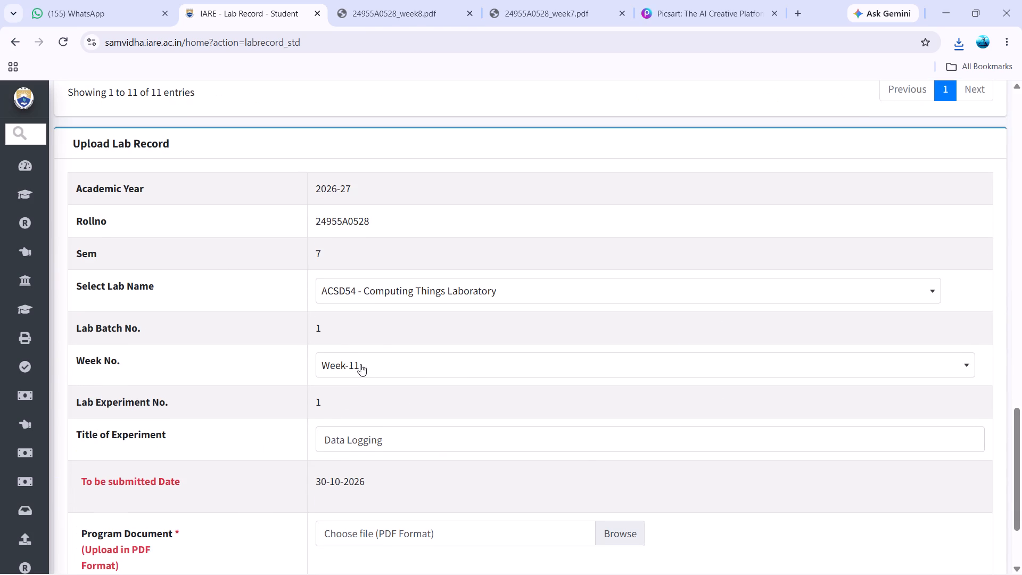
pyautogui.click(364, 375)
pyautogui.click(361, 264)
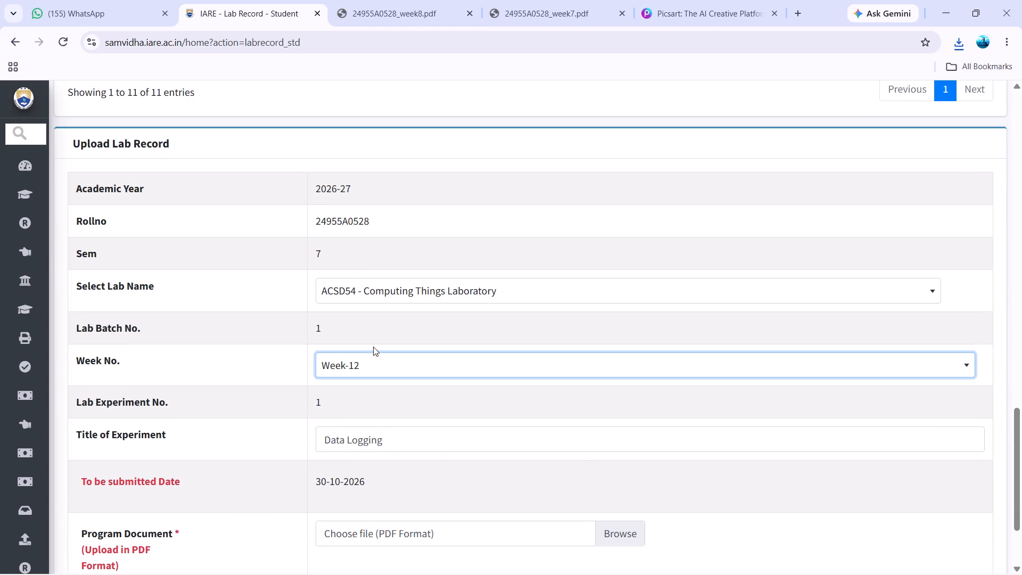
pyautogui.keyDown('ctrl'); pyautogui.click(385, 438); pyautogui.keyUp('ctrl')
pyautogui.hotkey('ctrl', 'a')
pyautogui.hotkey('ctrl', 'v')
pyautogui.click(385, 438)
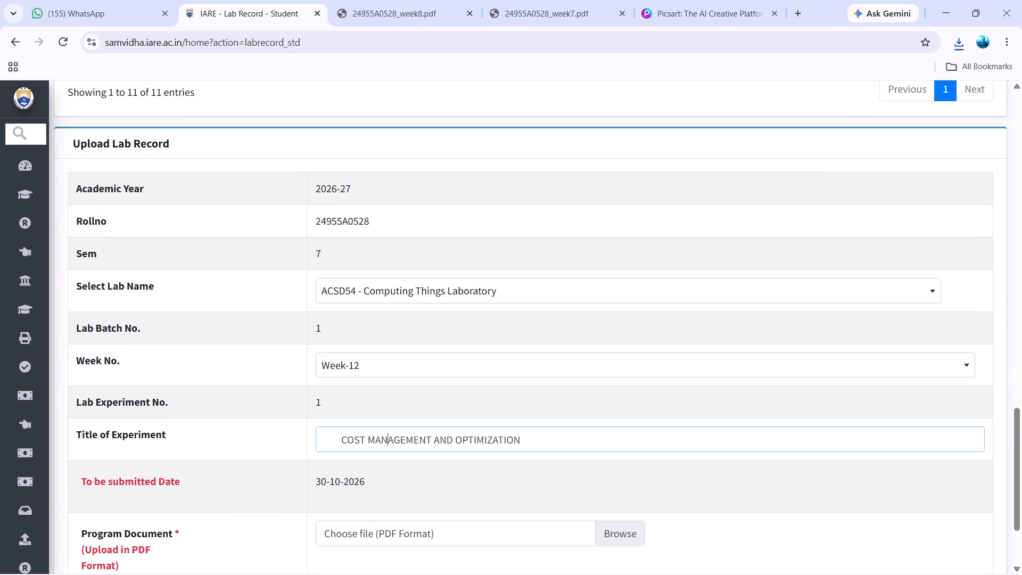
pyautogui.click(339, 433)
pyautogui.press('BackSpace')
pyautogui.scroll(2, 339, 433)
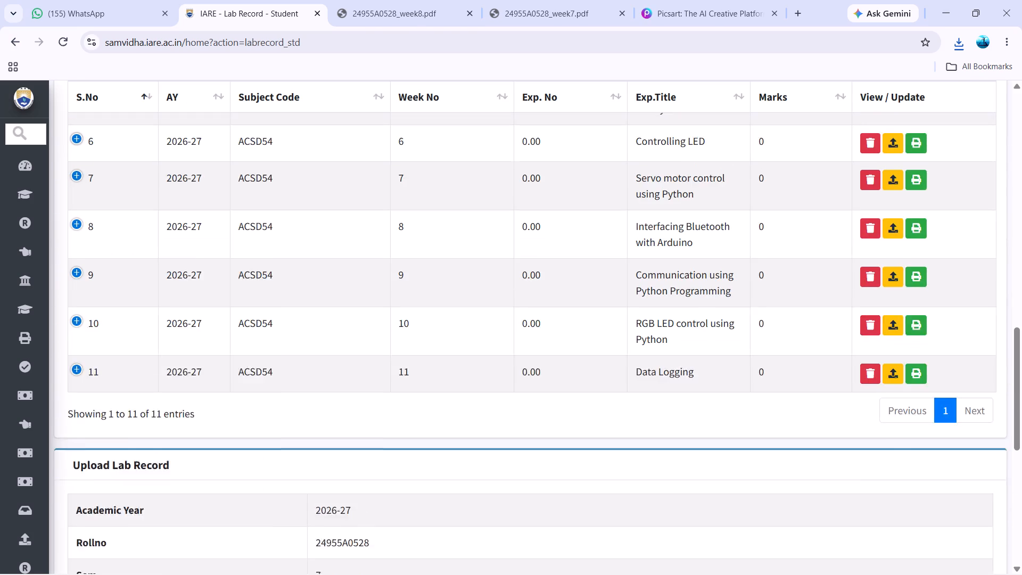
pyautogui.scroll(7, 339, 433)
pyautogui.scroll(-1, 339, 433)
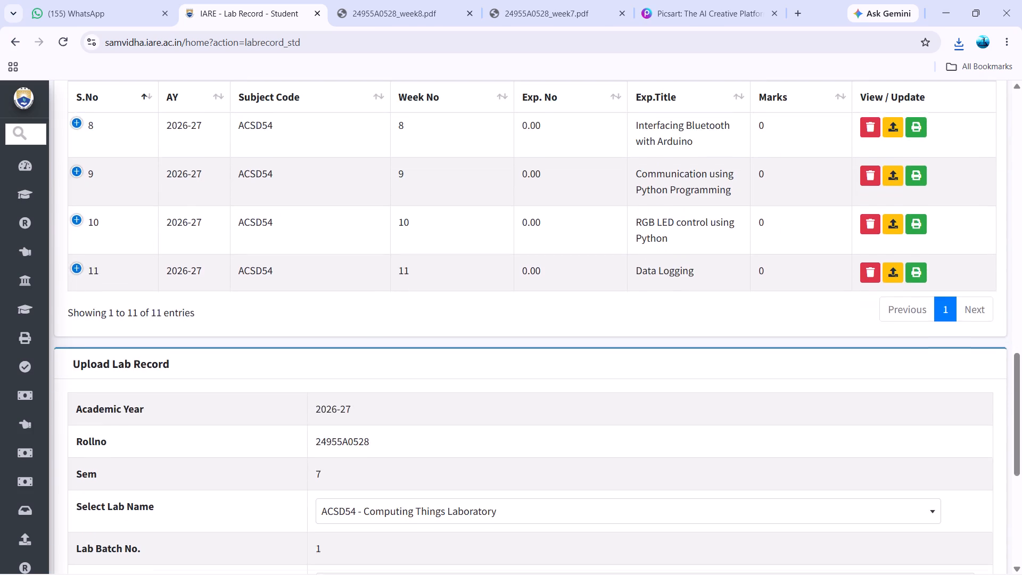
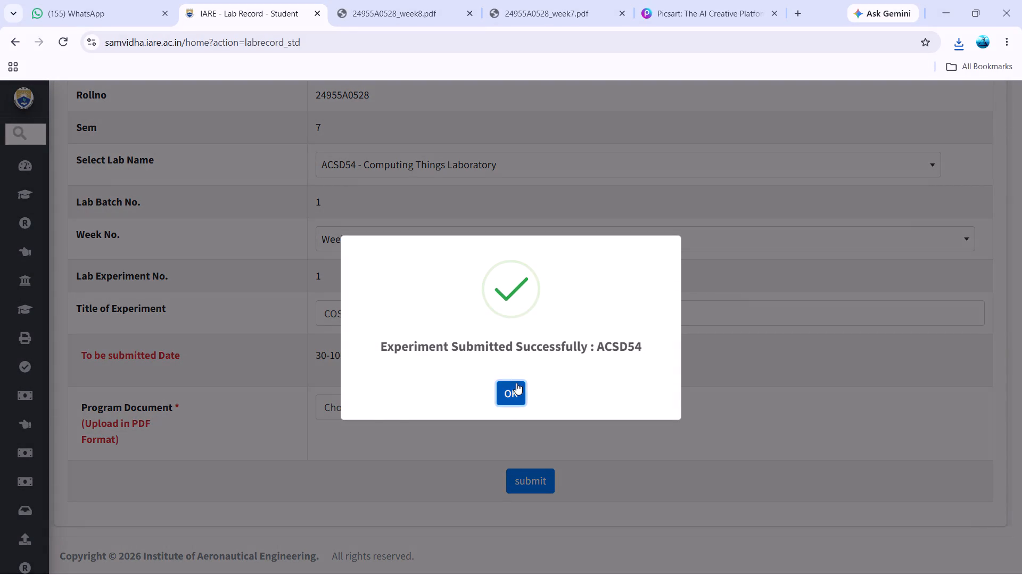
# Review the list of submitted ACSD54 lab records from Week 1 through Week 12.
pyautogui.scroll(8, 516, 383)
pyautogui.scroll(-1, 516, 383)
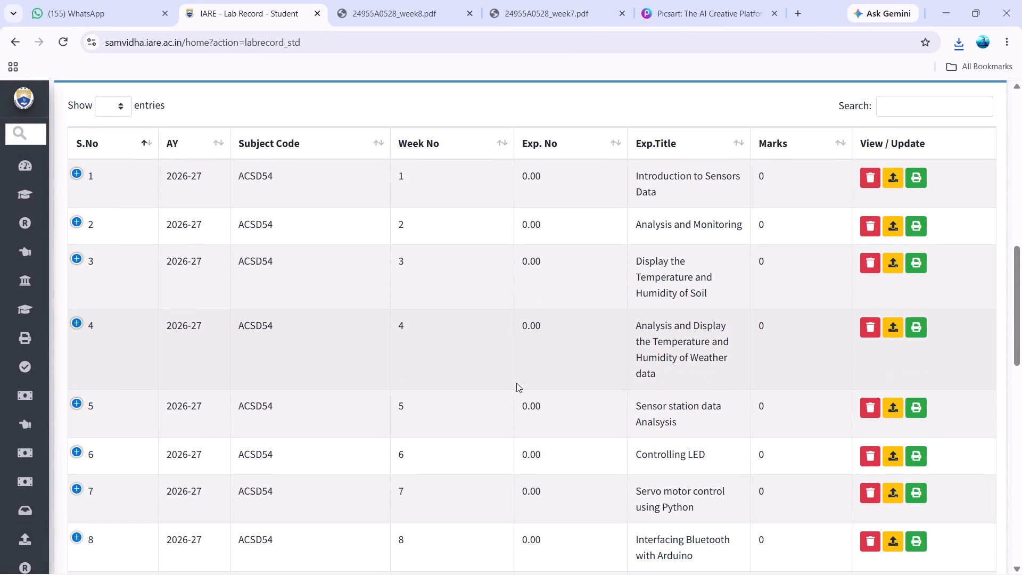
pyautogui.scroll(-3, 679, 324)
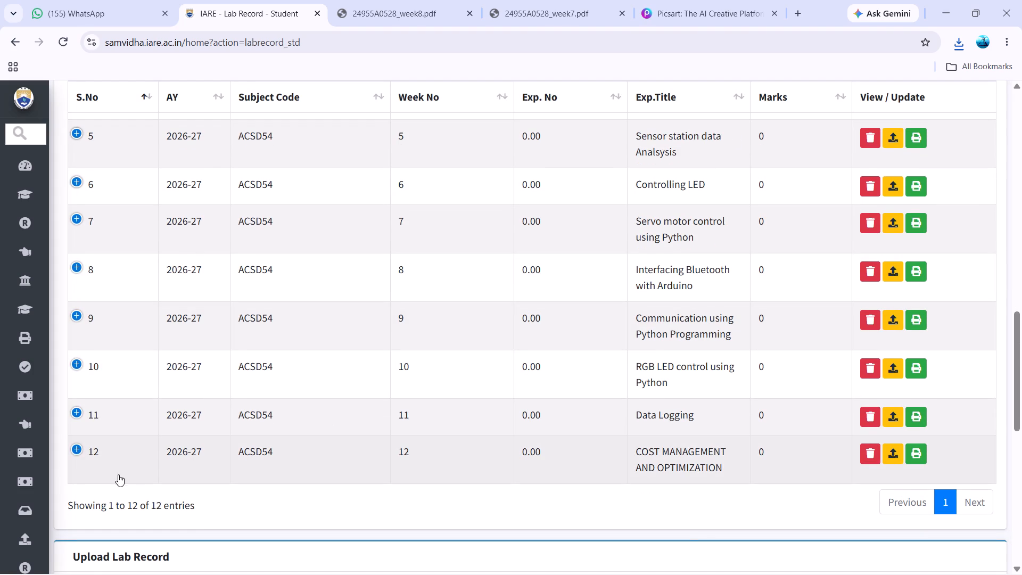
# Check the remarks of the Week 12 "COST MANAGEMENT AND OPTIMIZATION" entry in the submitted records, then review the experiment details.
pyautogui.click(75, 445)
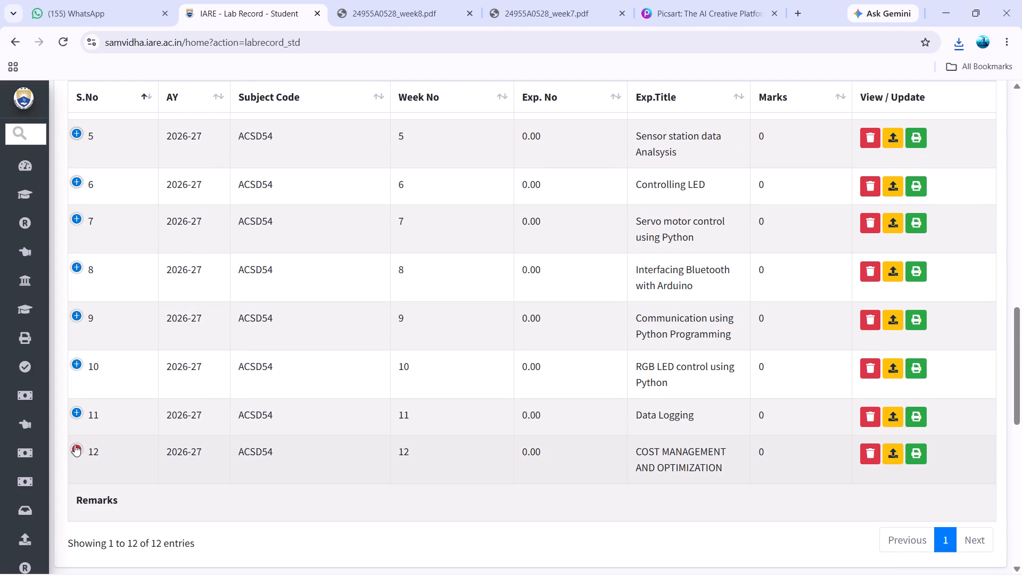
pyautogui.click(78, 453)
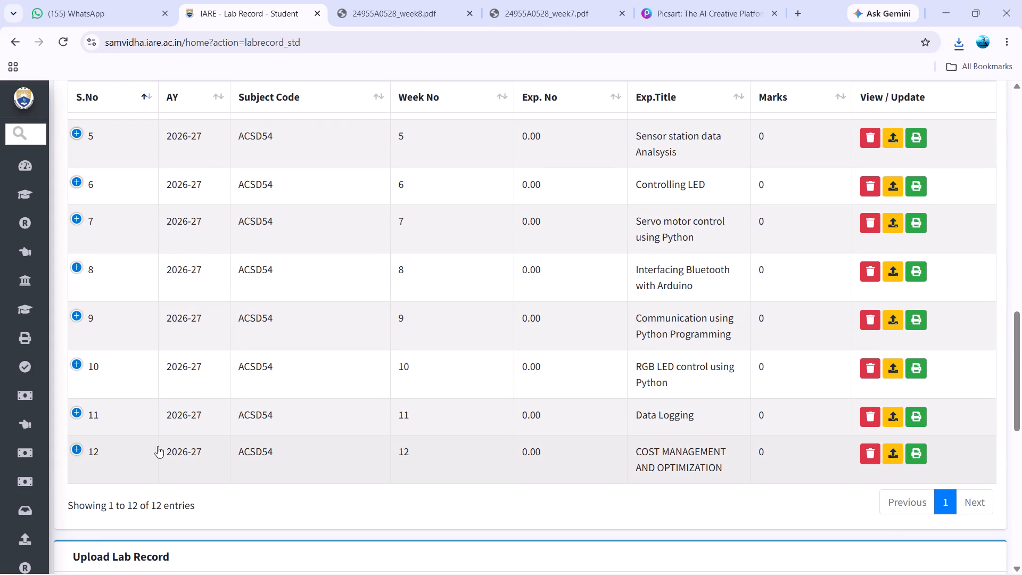
pyautogui.scroll(4, 185, 439)
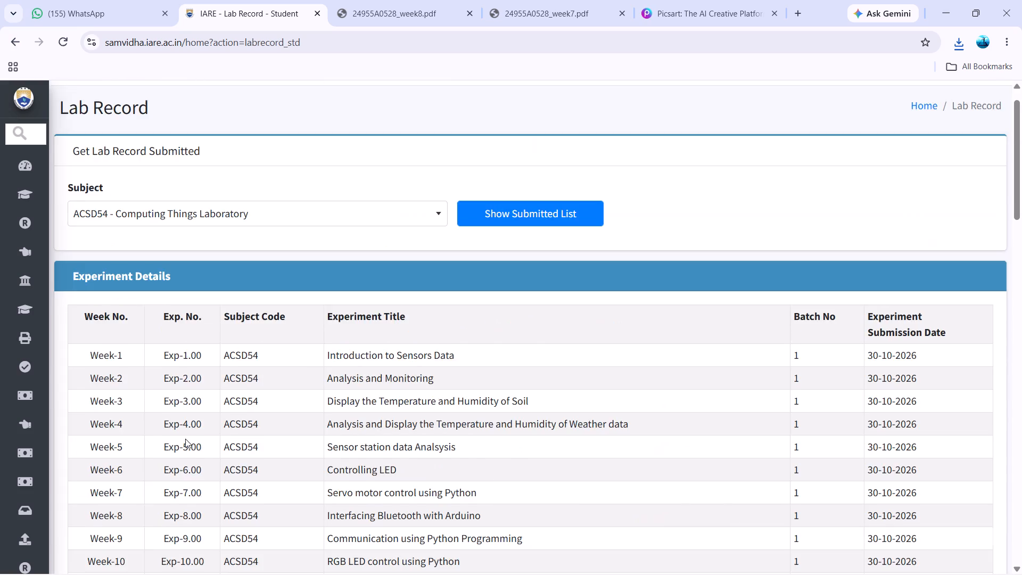
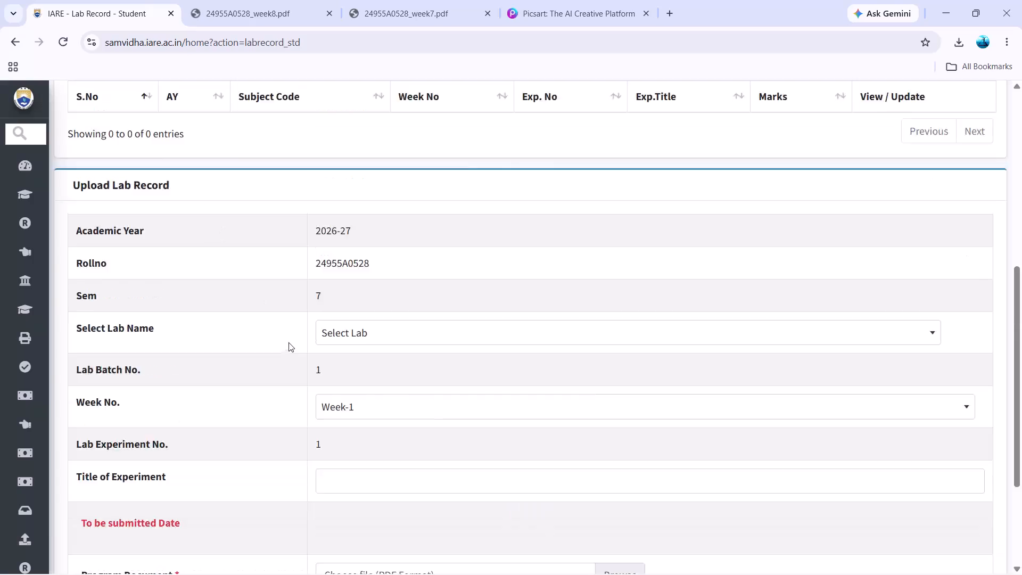
# Show the submitted lab records for ACSD54 - Computing Things Laboratory and review the list through Week 12.
pyautogui.scroll(1, 289, 342)
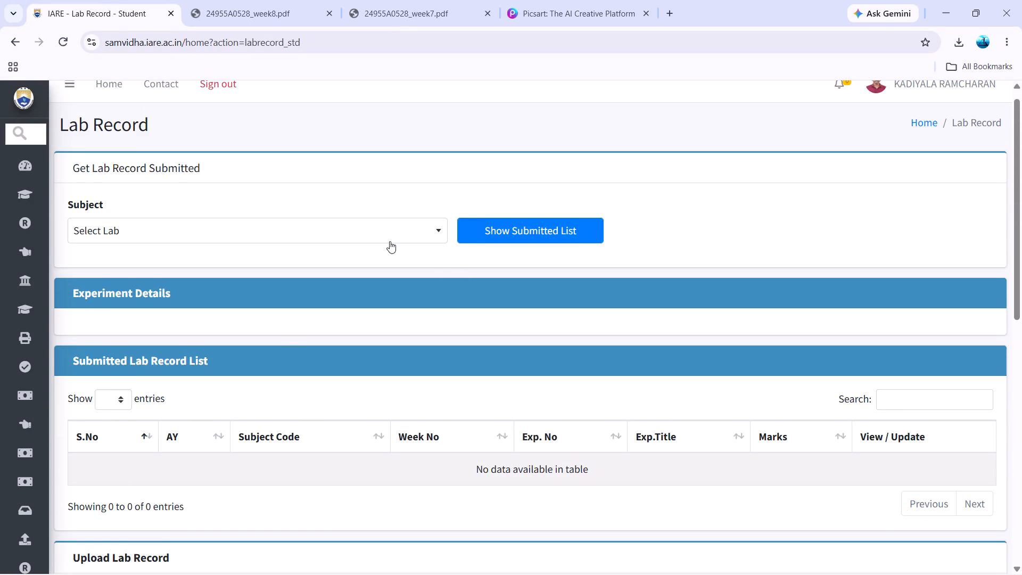
pyautogui.click(398, 220)
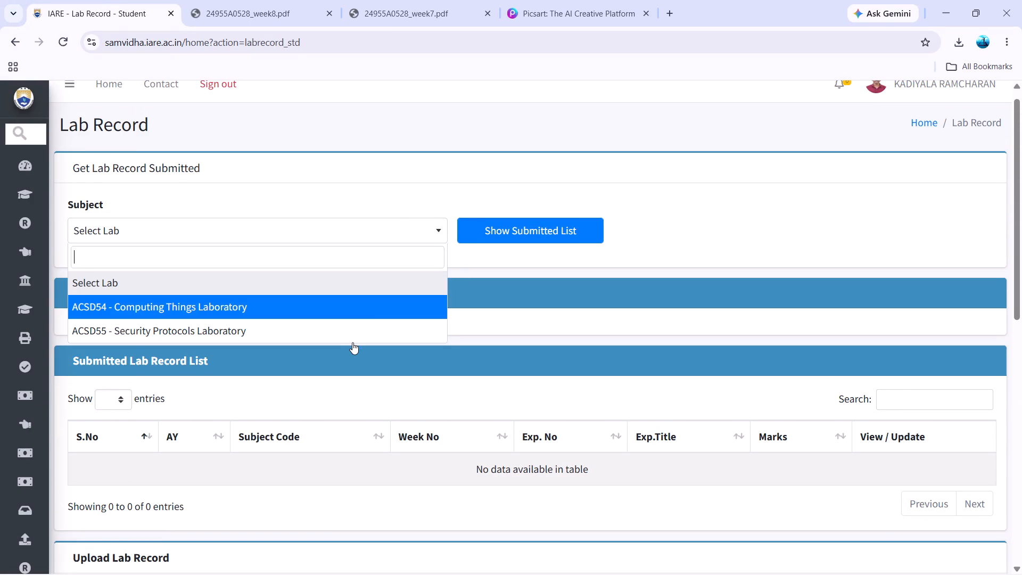
pyautogui.click(376, 307)
pyautogui.click(504, 237)
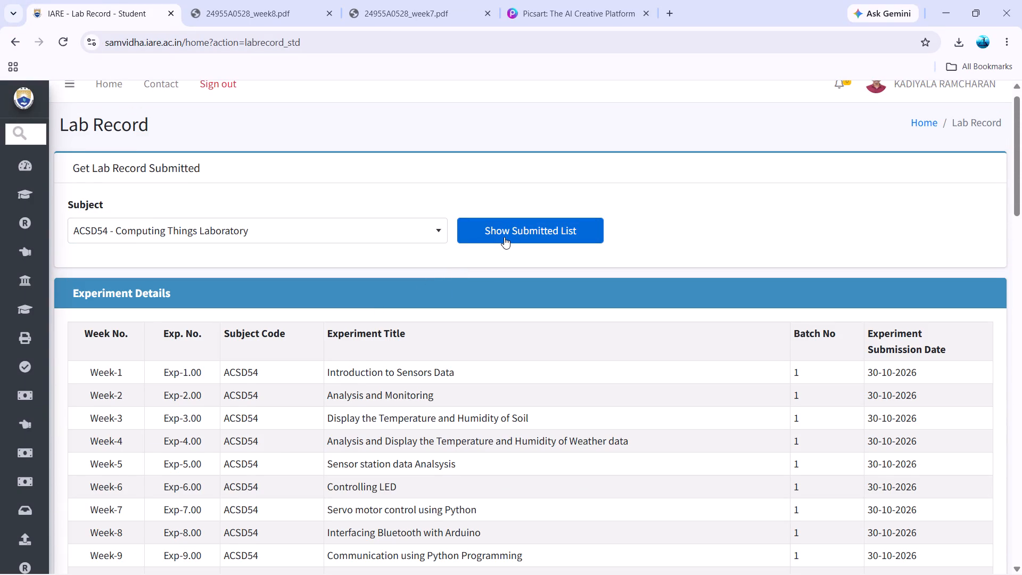
pyautogui.scroll(-8, 556, 482)
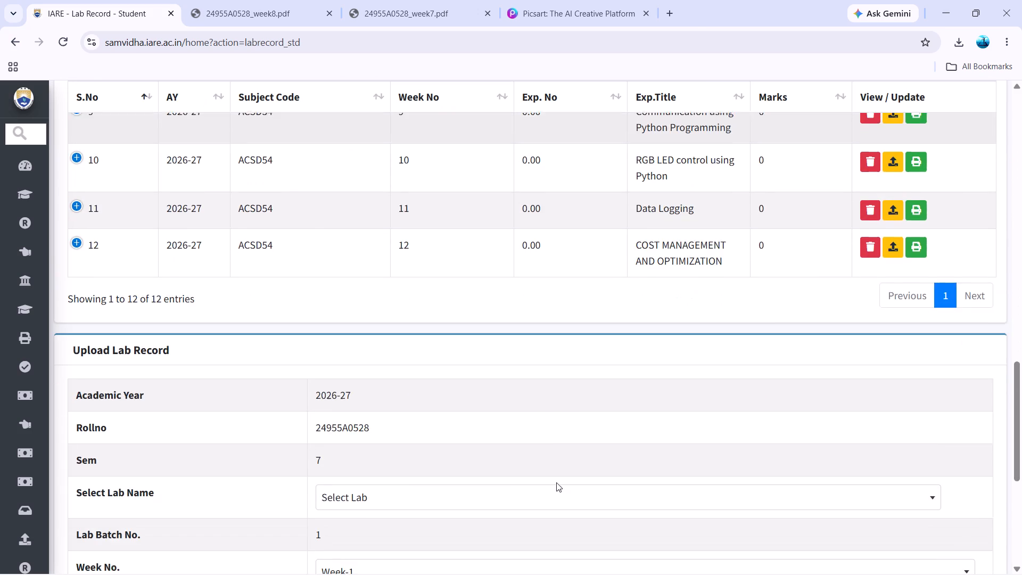
pyautogui.scroll(-3, 556, 482)
pyautogui.scroll(7, 556, 482)
pyautogui.scroll(3, 503, 399)
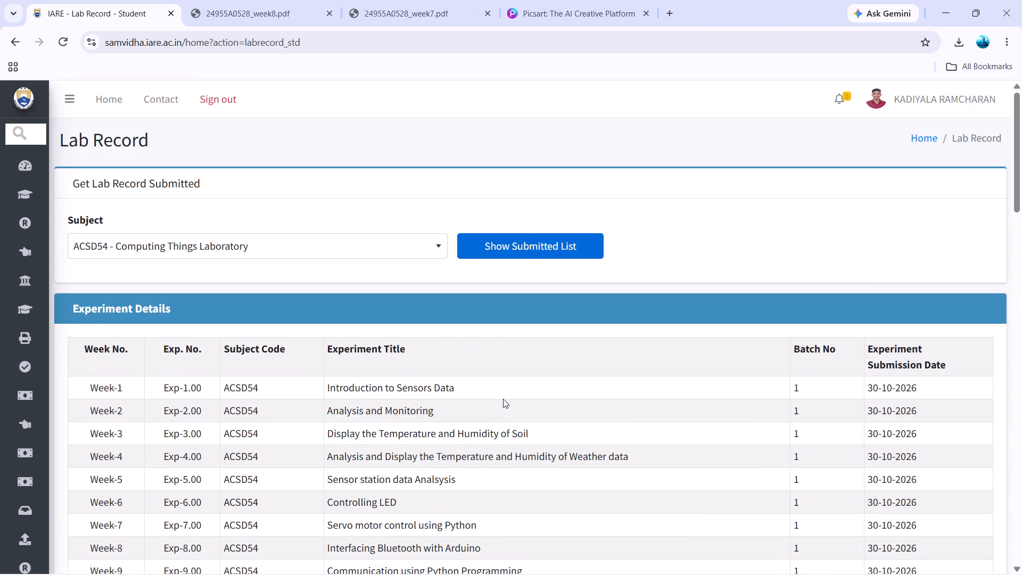
# Show the submitted lab records for ACSD55 - Security Protocols Laboratory and review its experiment details and submitted list.
pyautogui.scroll(2, 503, 399)
pyautogui.click(426, 239)
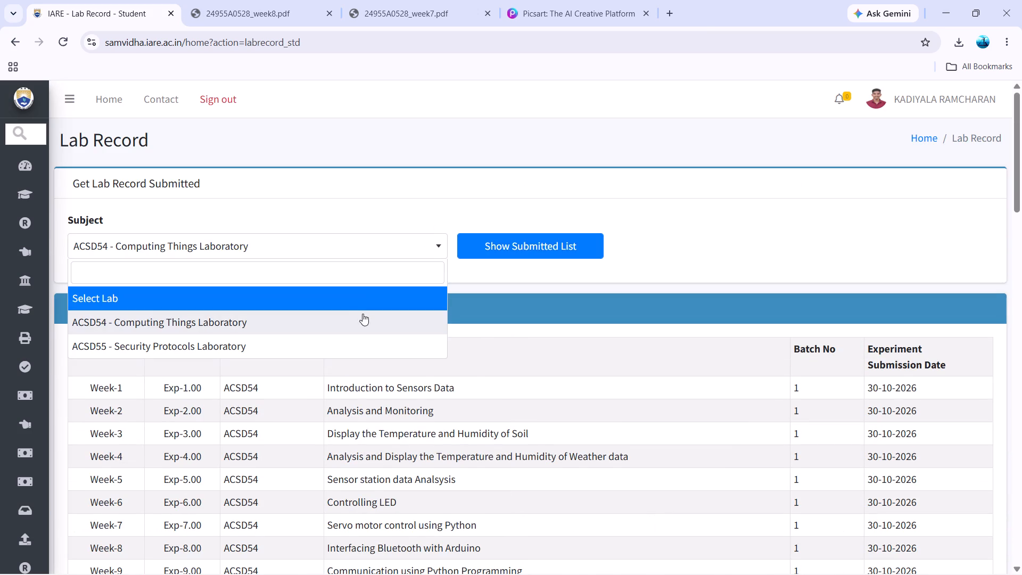
pyautogui.click(349, 342)
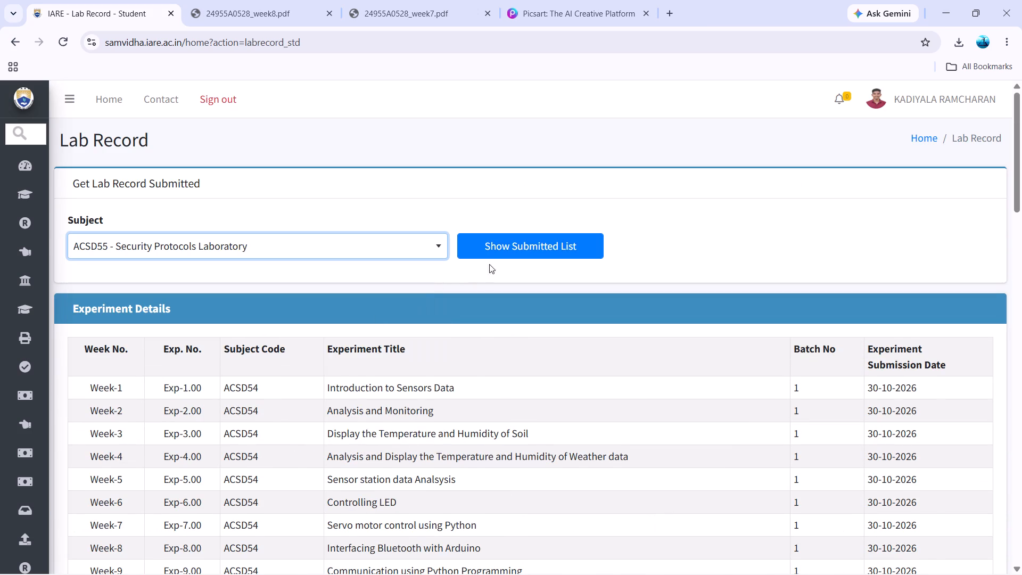
pyautogui.click(504, 240)
pyautogui.scroll(-3, 518, 380)
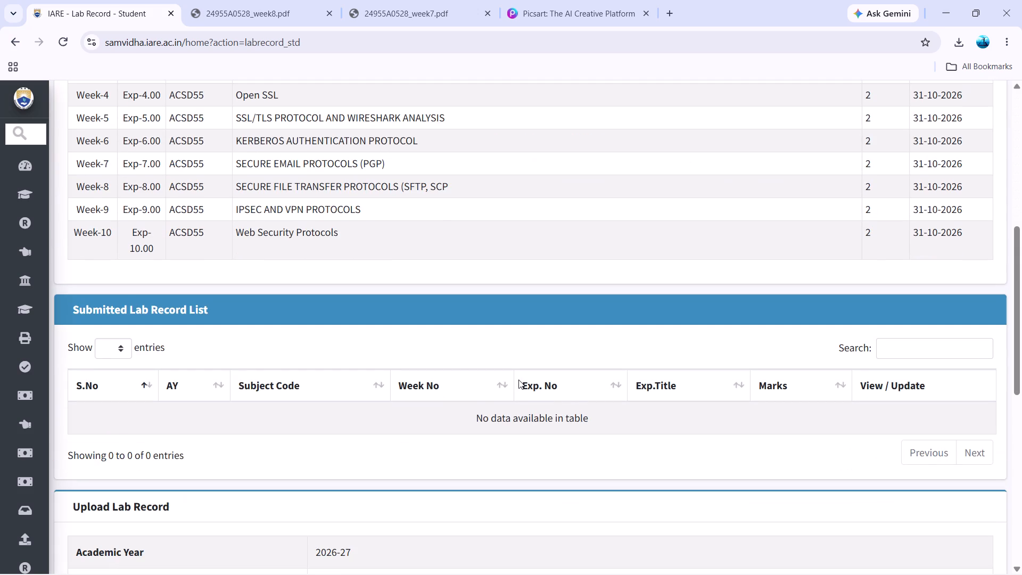
pyautogui.scroll(-1, 518, 380)
pyautogui.scroll(4, 518, 380)
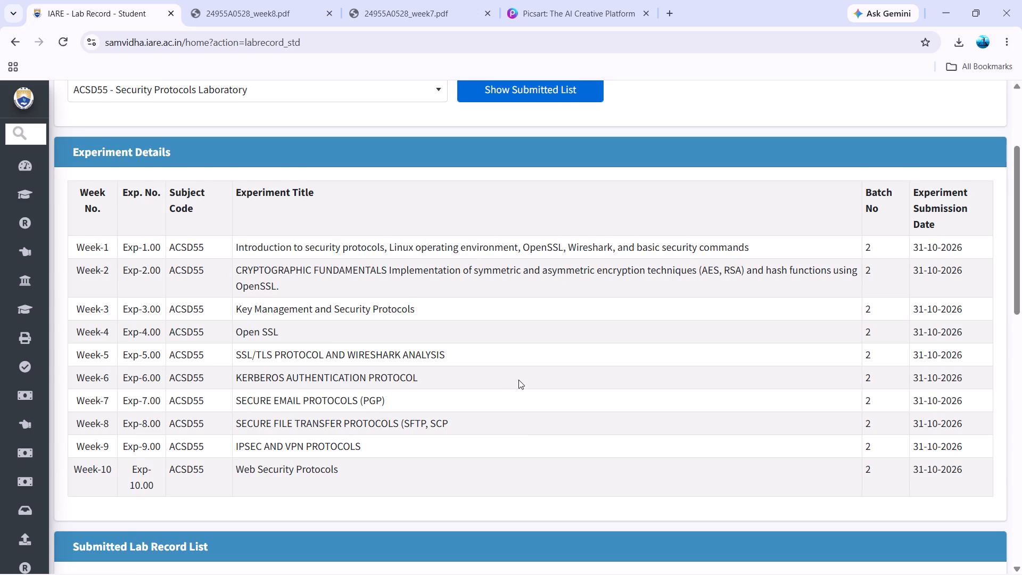
# Search Windows for "na peru surya music director" and look through the web result preview.
pyautogui.write('na peru surya')
pyautogui.press('space')
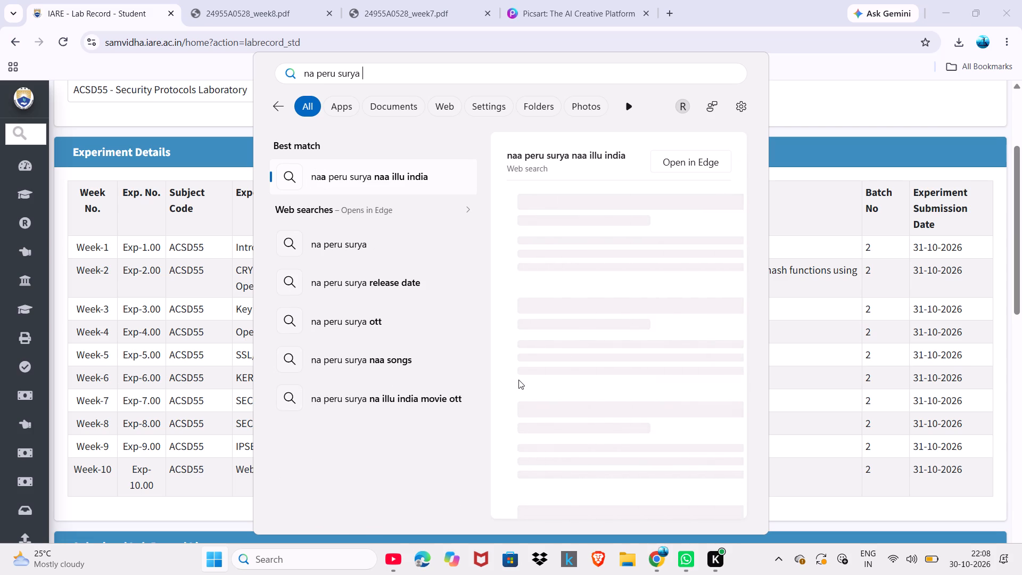
pyautogui.write('music director')
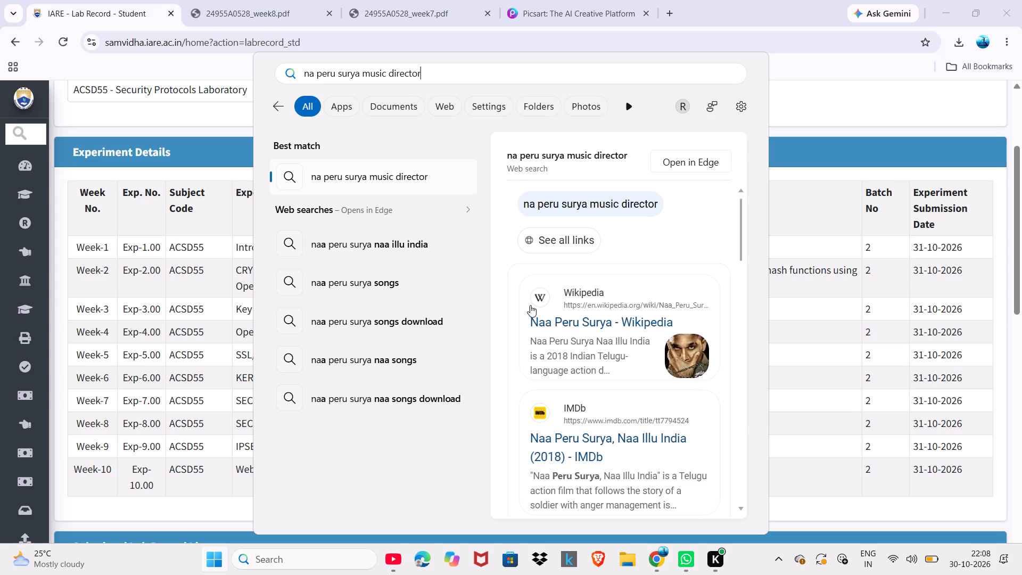
pyautogui.scroll(-2, 530, 305)
pyautogui.scroll(3, 530, 305)
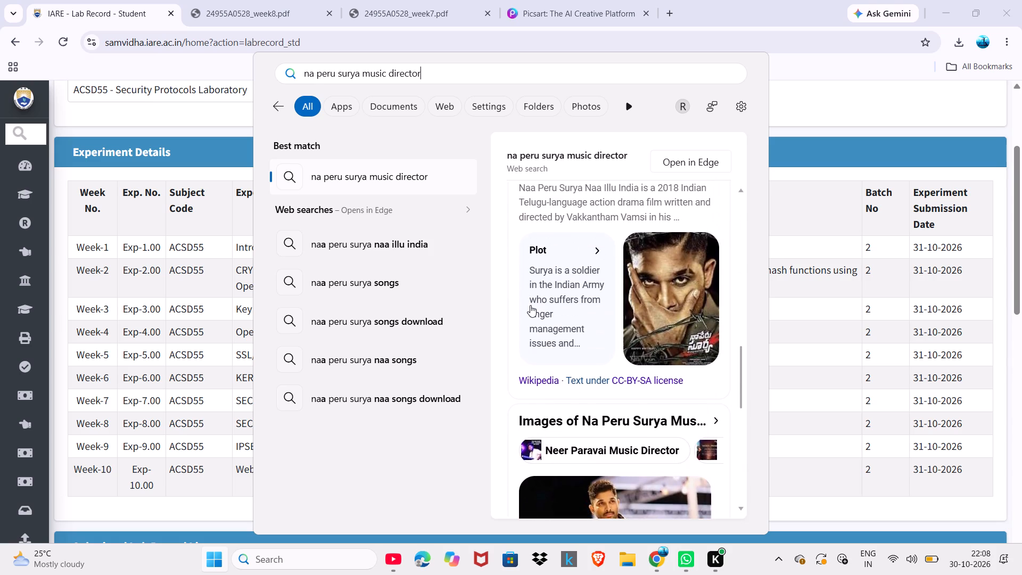
pyautogui.scroll(2, 530, 305)
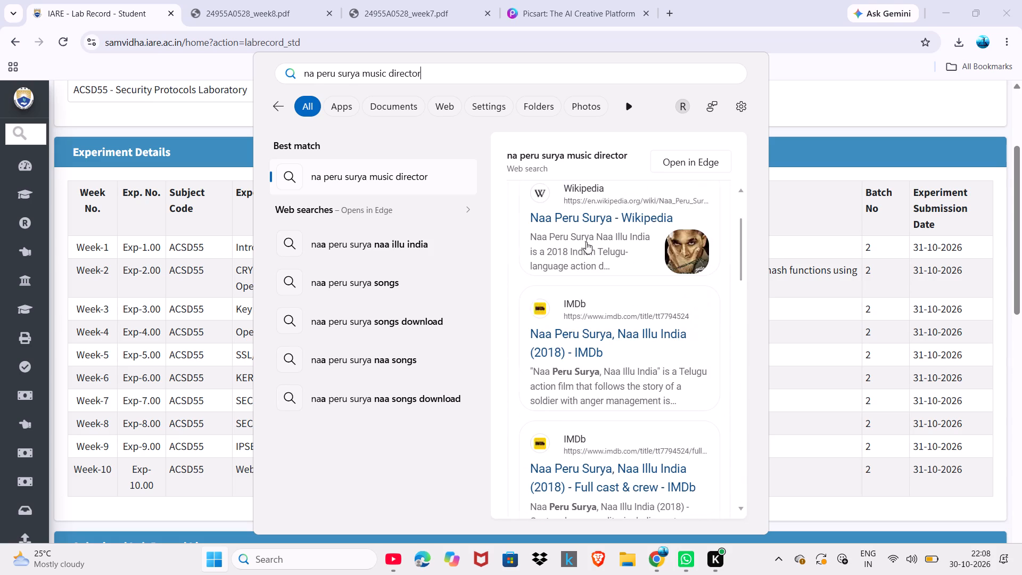
# Dismiss the Windows search and review the ACSD55 experiment details and submitted lab record list again.
pyautogui.click(797, 105)
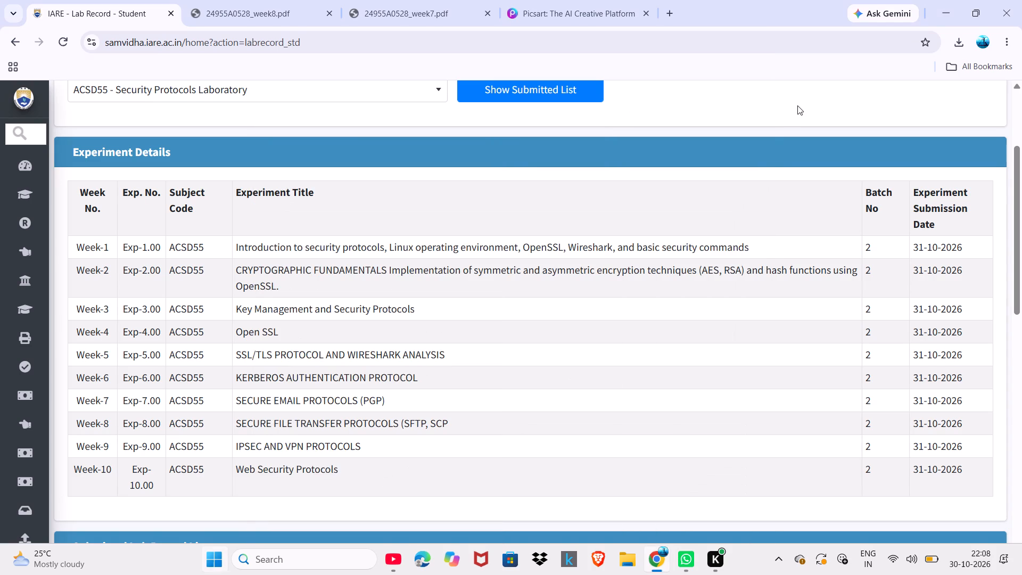
pyautogui.scroll(-3, 616, 213)
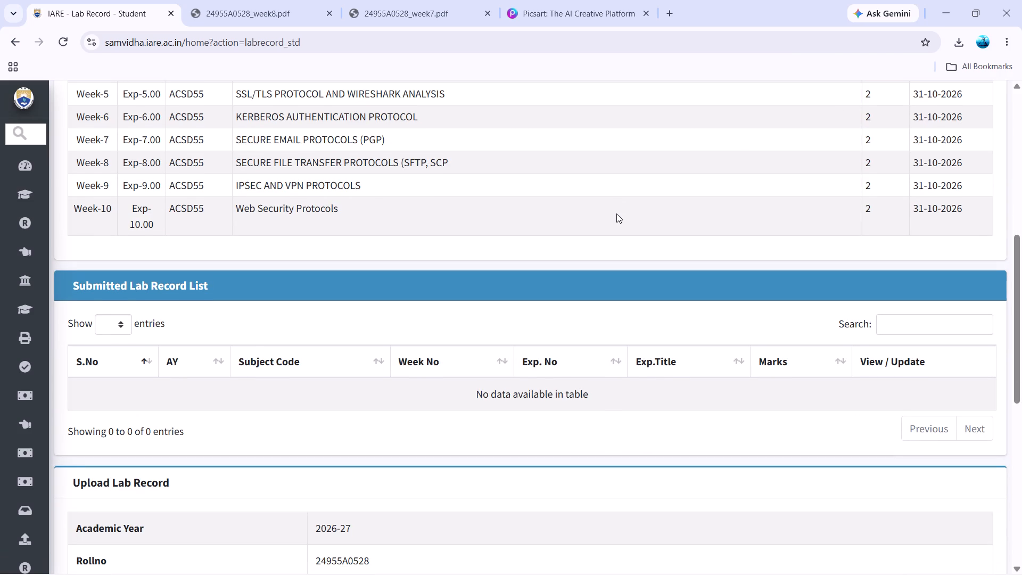
pyautogui.scroll(3, 616, 213)
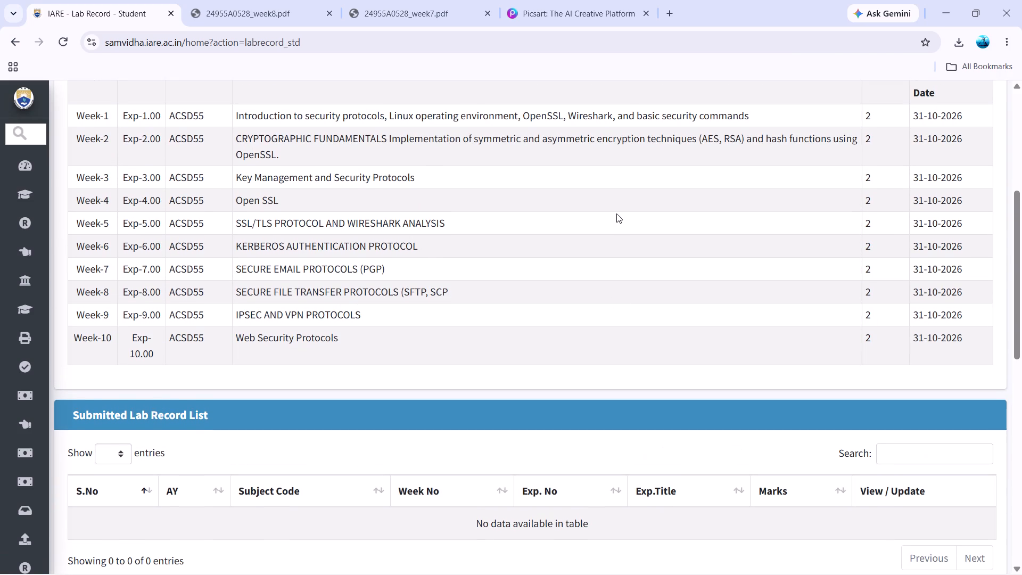
pyautogui.scroll(4, 616, 213)
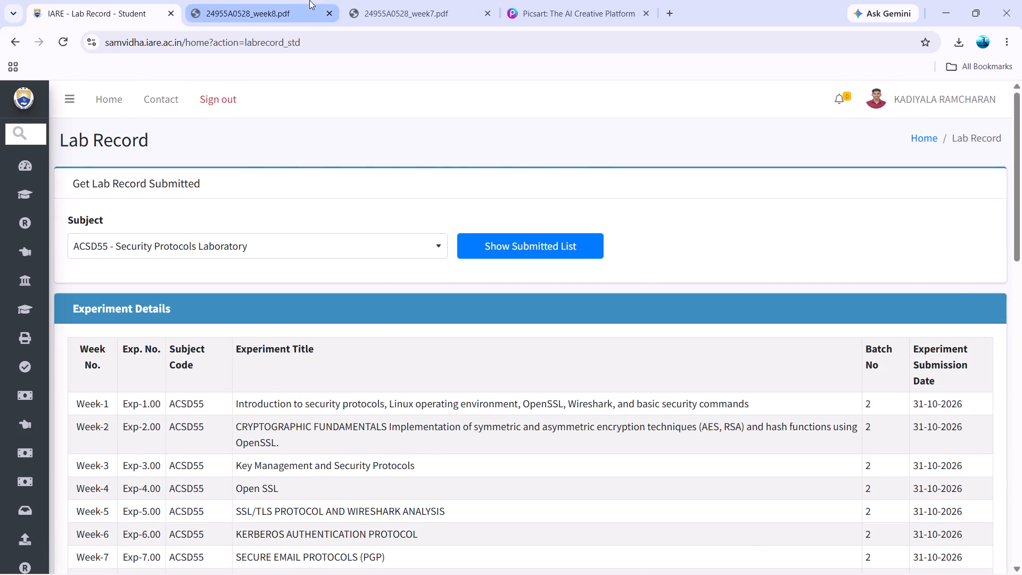
# Close the open Week 8 and Week 7 lab record PDFs in the browser.
pyautogui.click(309, 0)
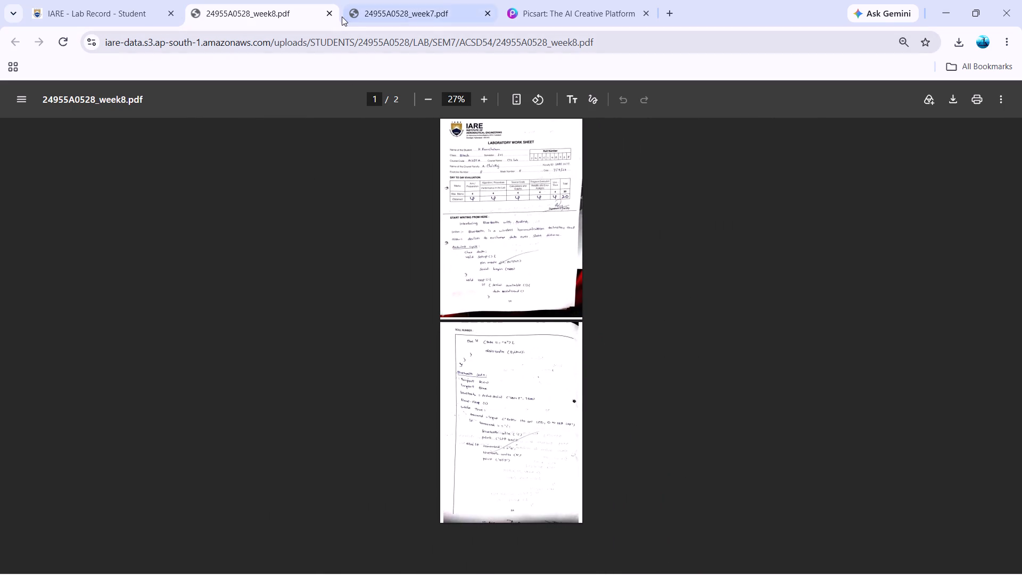
pyautogui.click(330, 13)
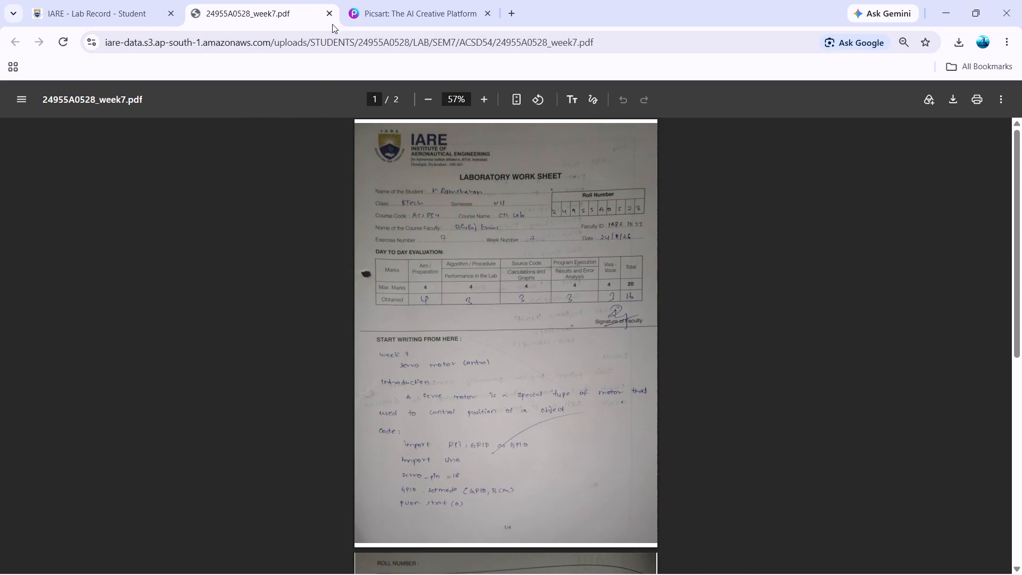
pyautogui.click(333, 18)
pyautogui.click(333, 18)
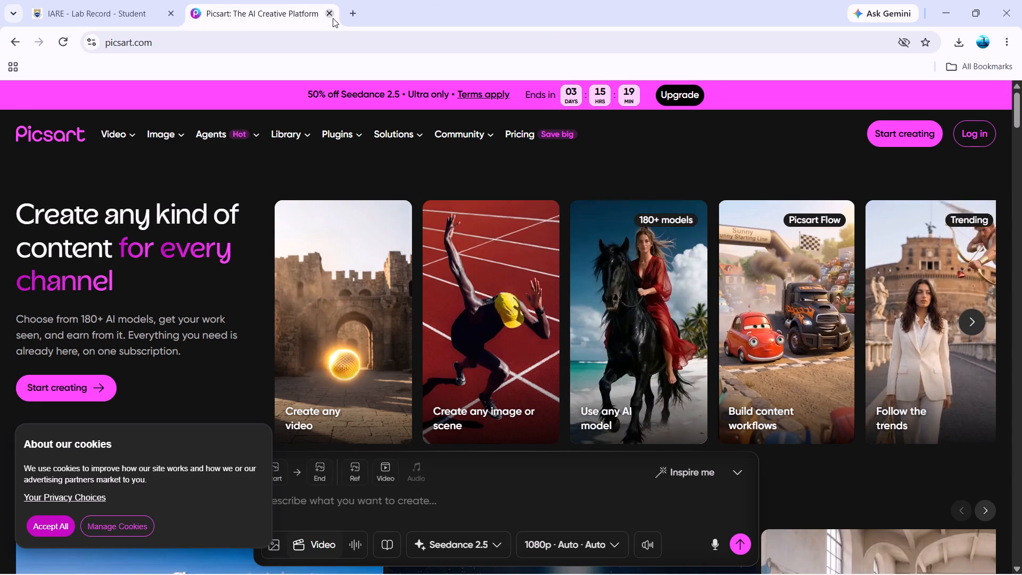